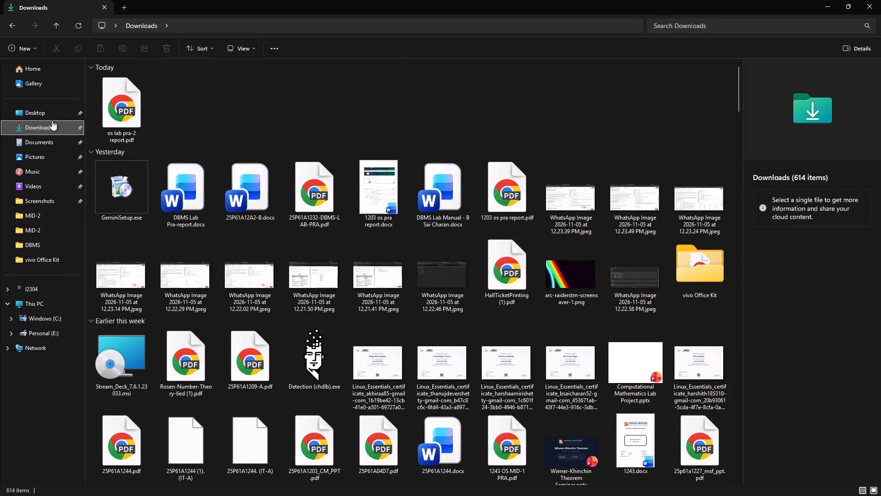
Open the file os lab pra-2 report.pdf from the Downloads folder.
double_click(122, 127)
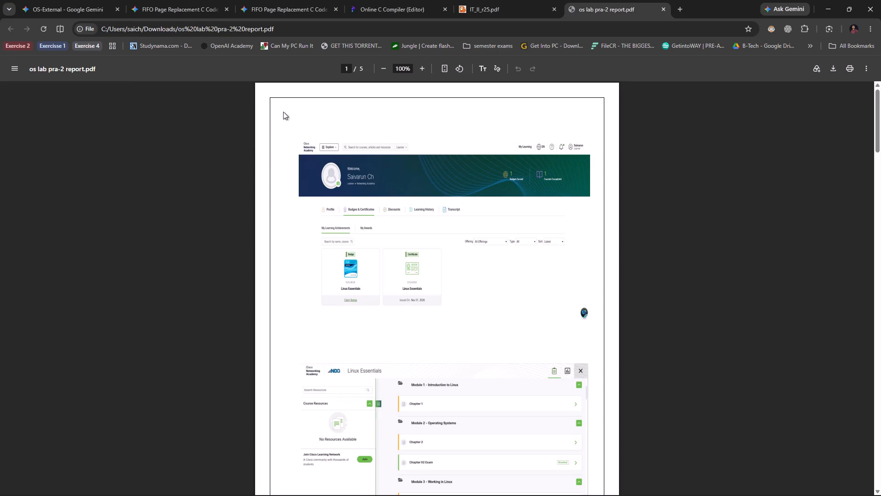
Skim all the pages of the OS lab report, including its course screenshots and module sections.
scroll(375, 196, up, 7)
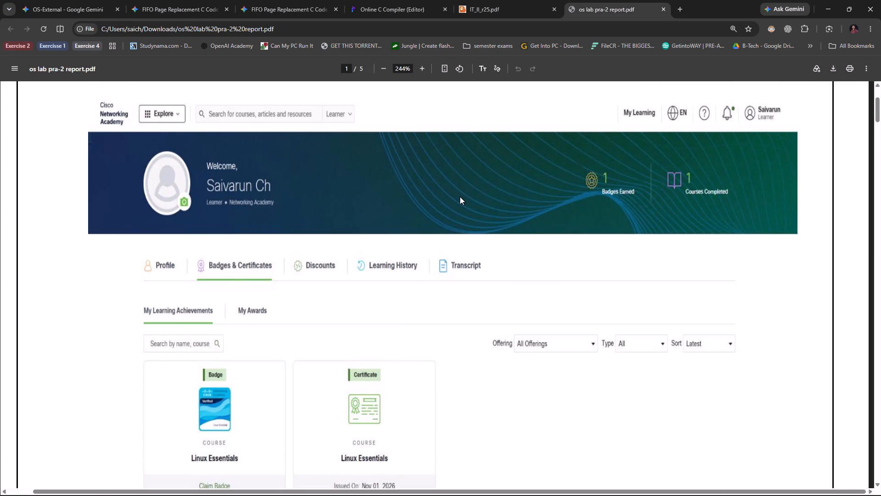
ctrl+scroll(460, 197, down, 2)
scroll(460, 197, down, 10)
ctrl+scroll(461, 197, down, 5)
scroll(461, 197, down, 12)
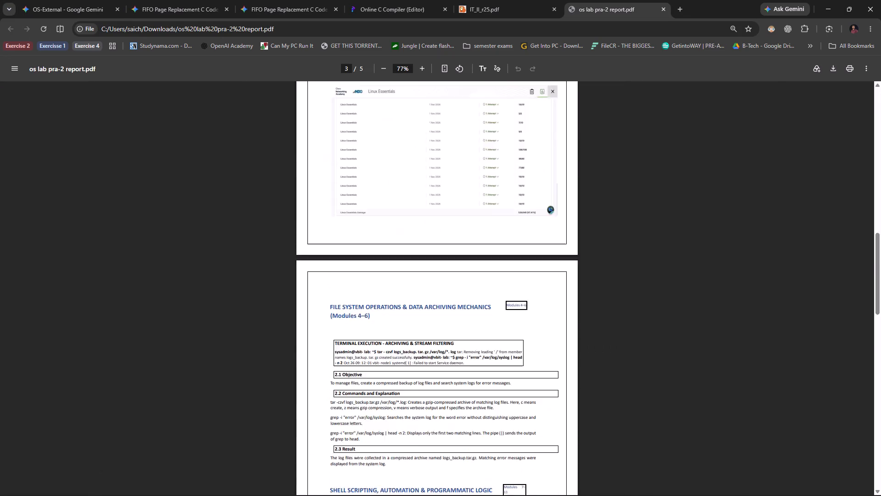
scroll(461, 197, down, 17)
scroll(461, 197, down, 7)
scroll(461, 197, up, 7)
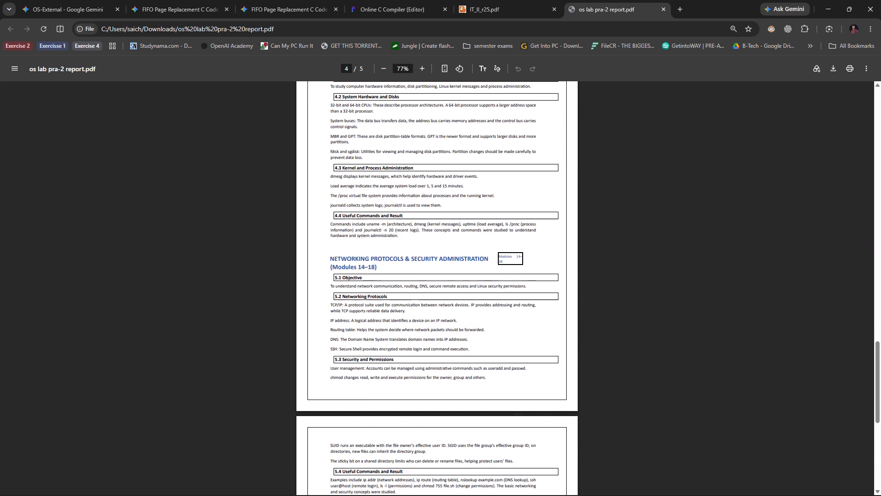
ctrl+scroll(452, 224, up, 6)
scroll(451, 225, up, 12)
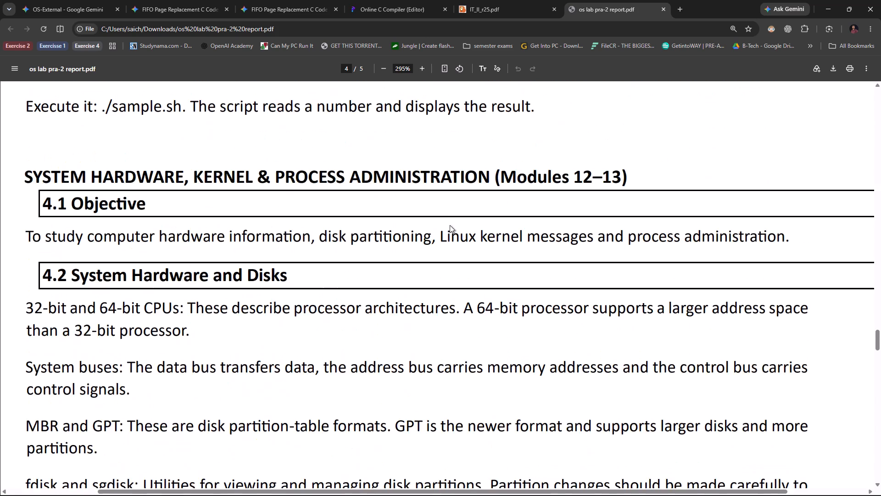
scroll(447, 224, up, 7)
ctrl+scroll(447, 224, down, 4)
scroll(447, 224, up, 20)
scroll(447, 224, up, 2)
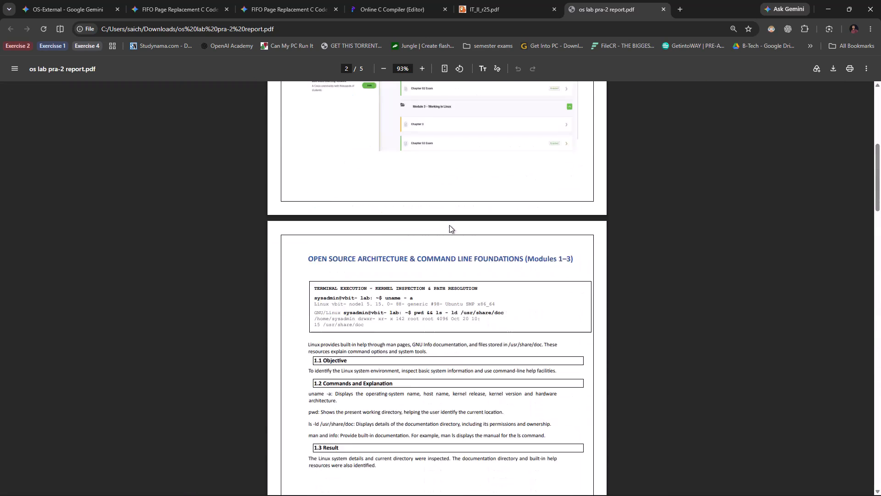
scroll(449, 225, up, 13)
ctrl+scroll(449, 225, up, 4)
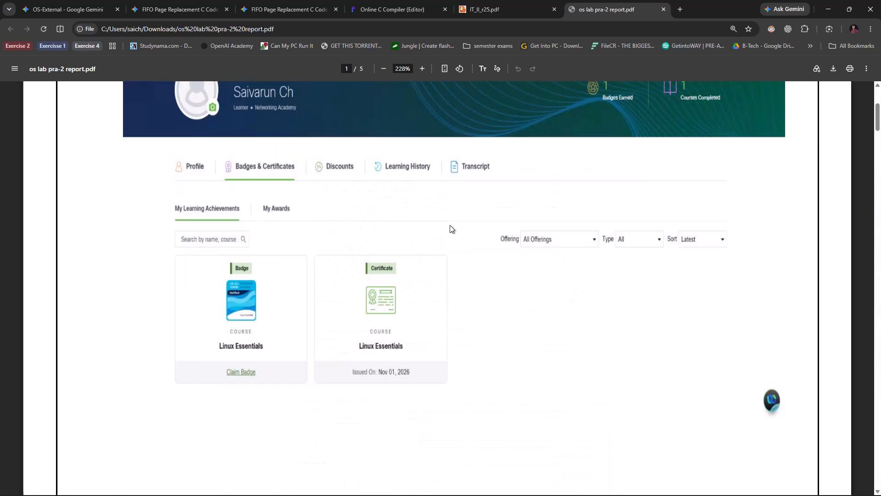
scroll(450, 225, up, 6)
Read the report closely from the Linux Essentials achievements and grades through the module sections to the chapter assessment summary table.
scroll(450, 225, down, 7)
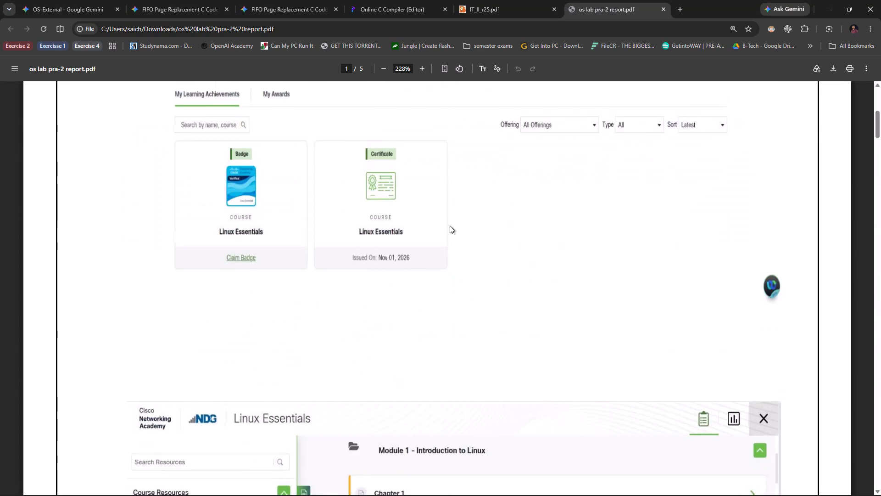
scroll(450, 225, down, 14)
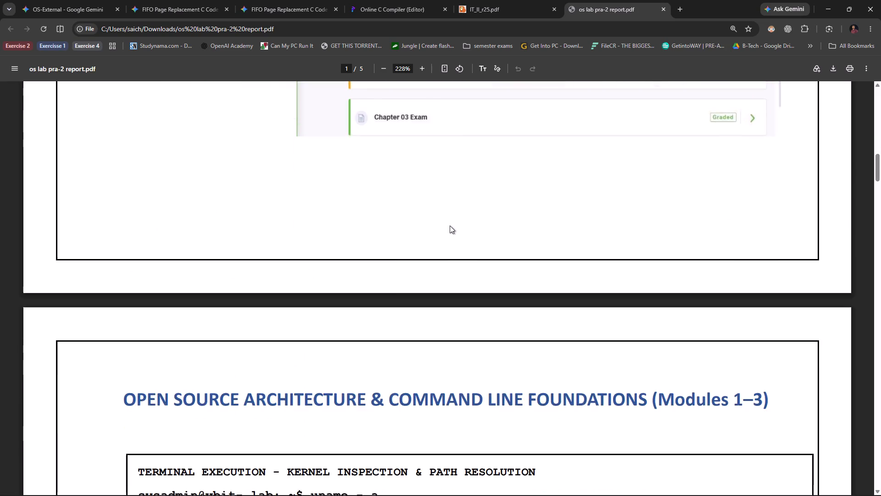
scroll(450, 225, down, 17)
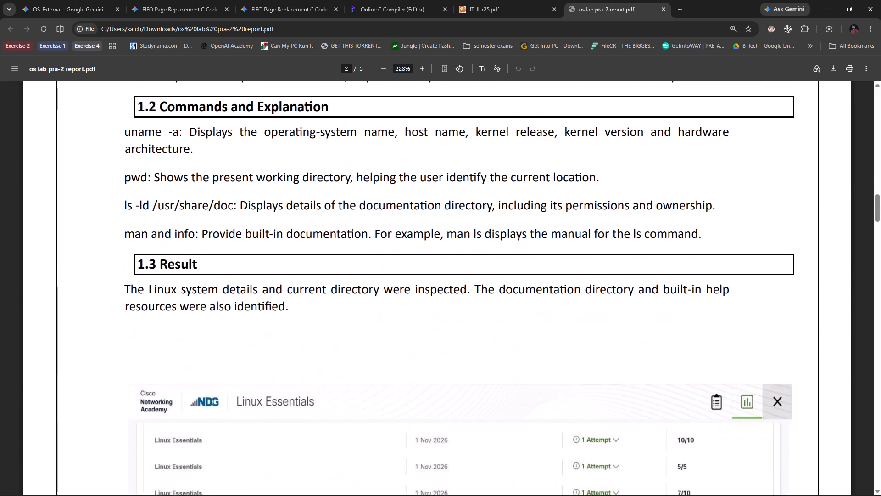
scroll(443, 231, down, 4)
scroll(441, 231, up, 3)
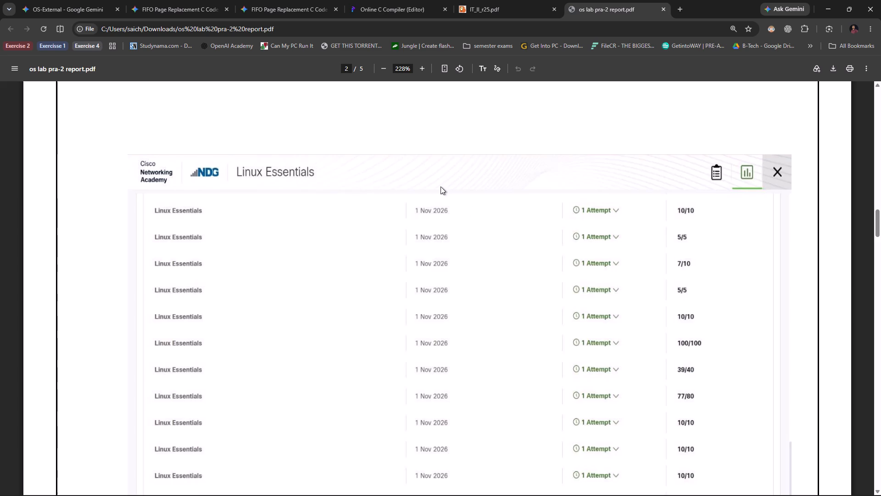
scroll(460, 199, down, 15)
scroll(461, 203, down, 14)
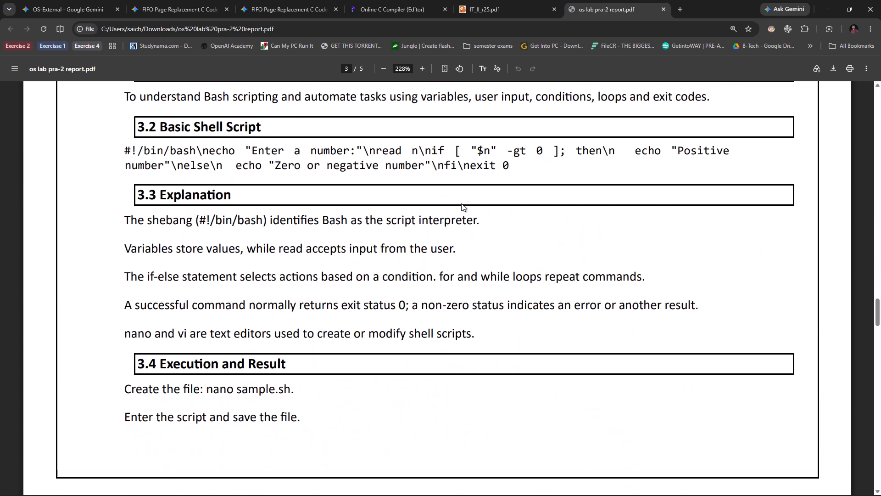
scroll(461, 203, down, 20)
scroll(460, 205, down, 7)
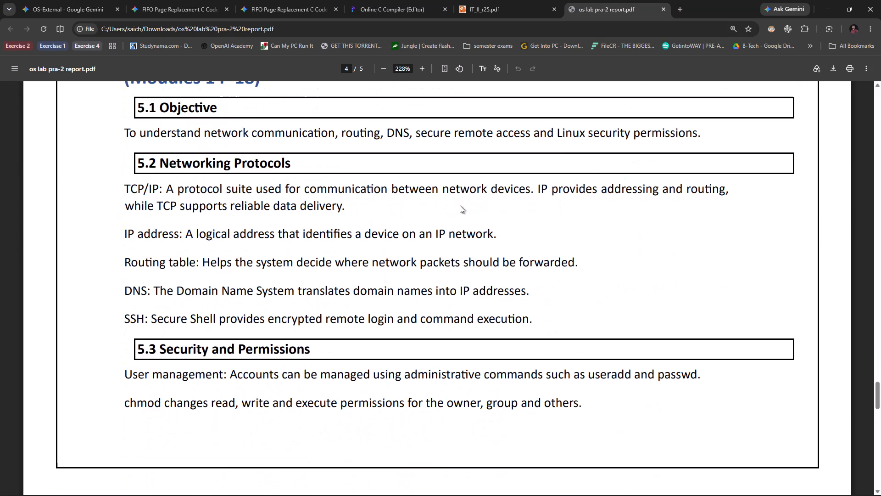
scroll(460, 205, down, 18)
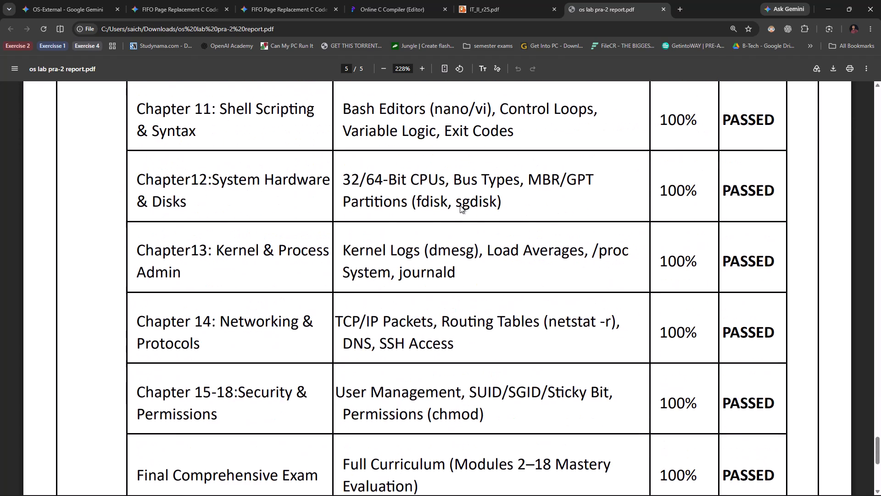
scroll(460, 205, down, 6)
scroll(460, 205, up, 14)
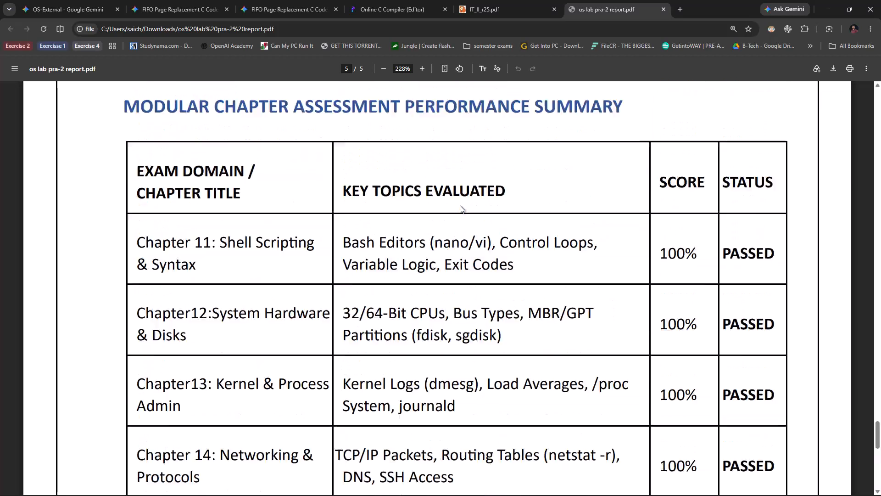
scroll(460, 205, up, 7)
scroll(459, 213, up, 14)
scroll(459, 213, up, 8)
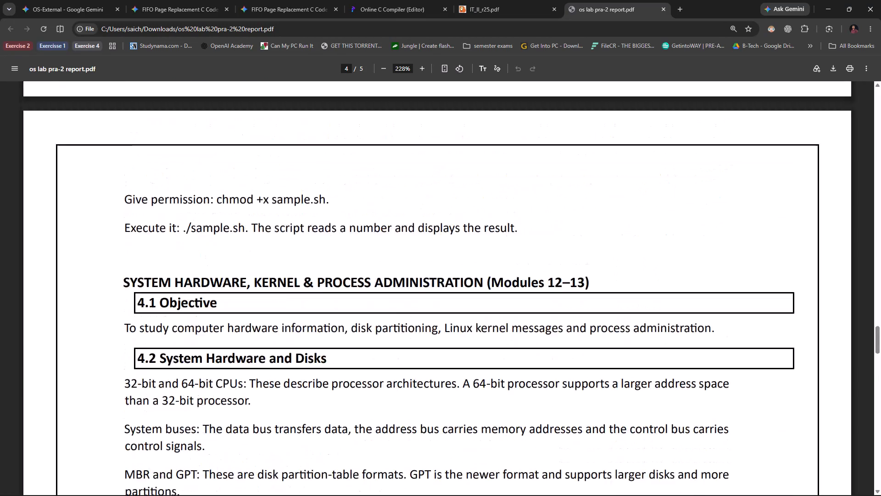
scroll(459, 213, up, 11)
Search the web for "ciso" in a new browser tab and look through the results.
key(ctrl+t)
key(v)
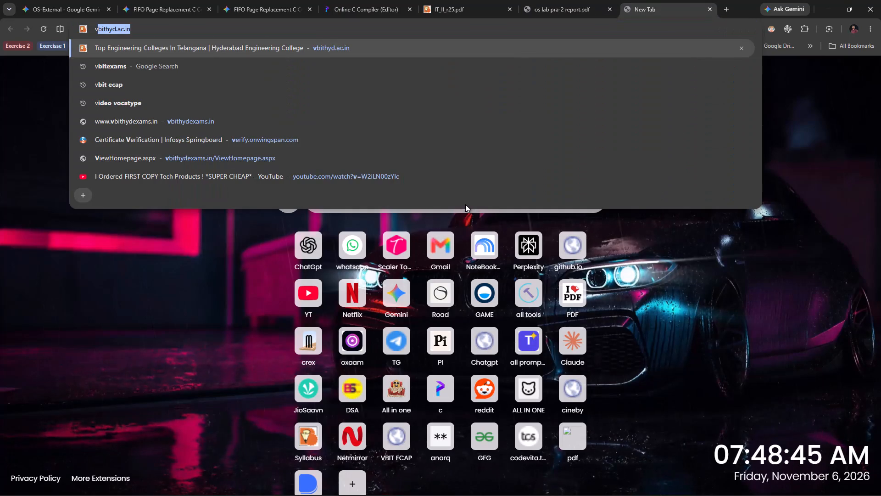
key(BackSpace)
key(BackSpace)
key(BackSpace)
text(ciso)
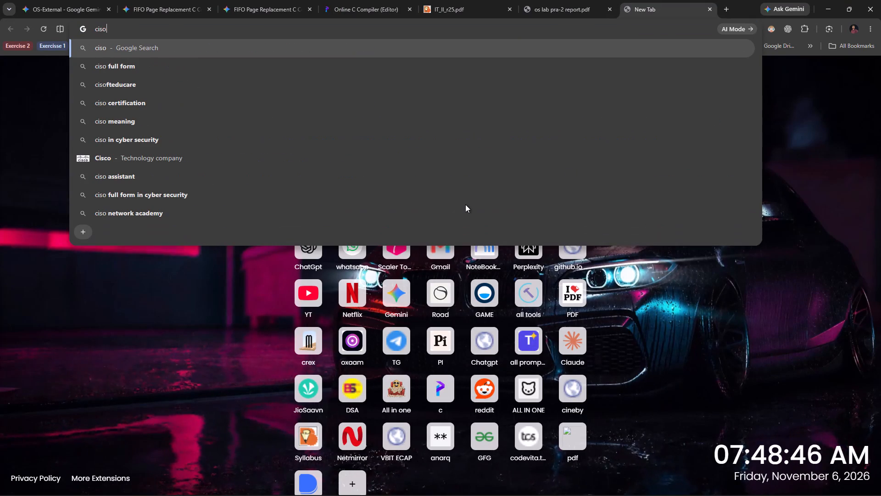
key(Return)
scroll(219, 258, down, 4)
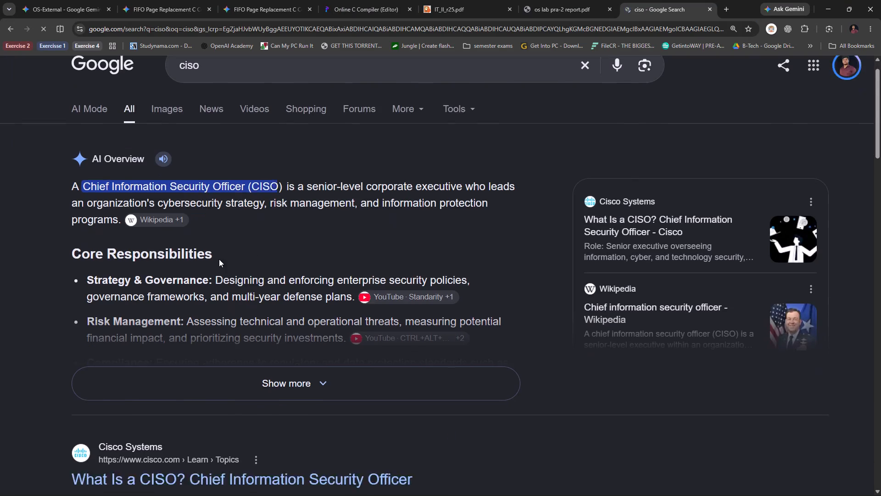
click(162, 333)
scroll(148, 161, down, 6)
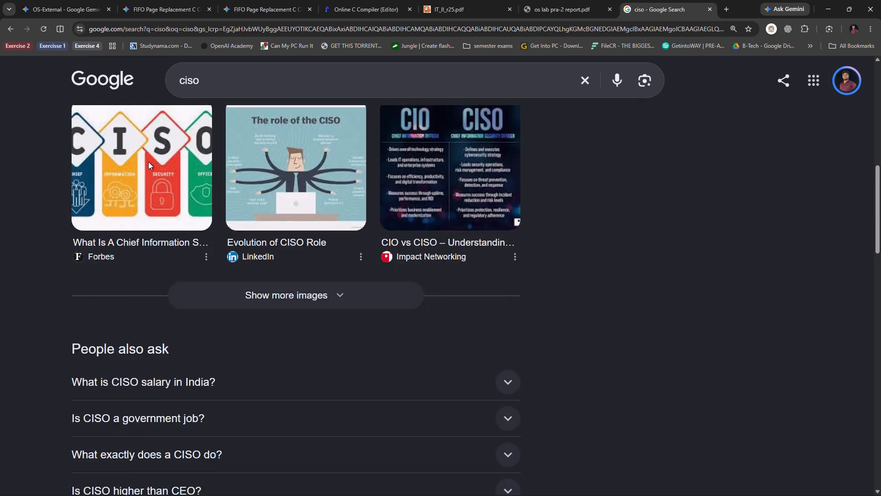
scroll(148, 162, down, 13)
scroll(155, 154, up, 7)
Search for "cisco linux essentials" and open the Linux Essentials course page on netacad.com.
click(243, 73)
key(space)
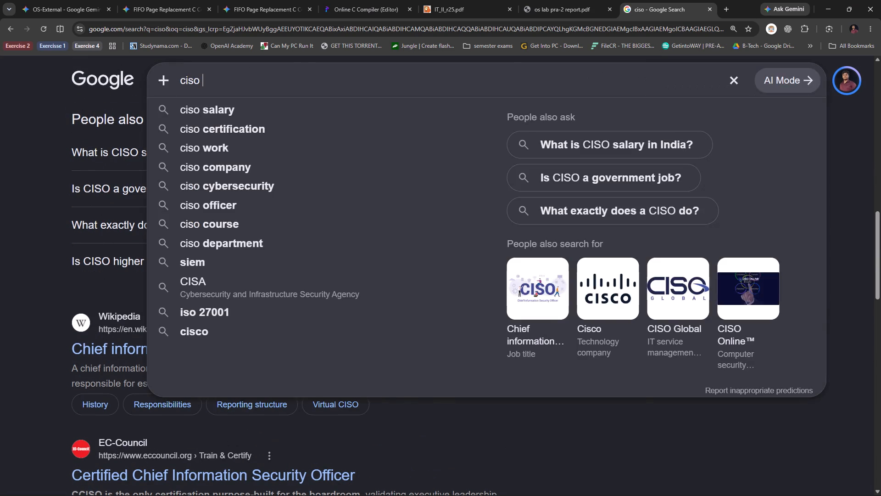
text(linux)
key(space)
key(Right)
key(Down)
key(Return)
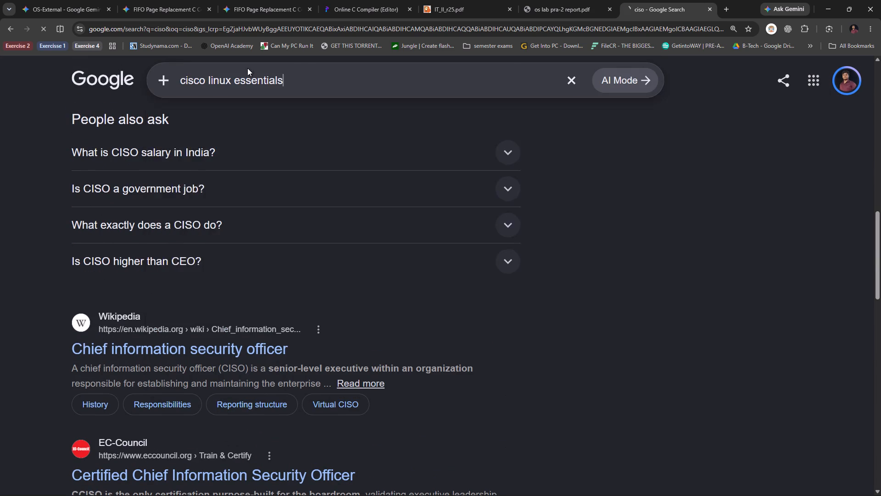
click(75, 211)
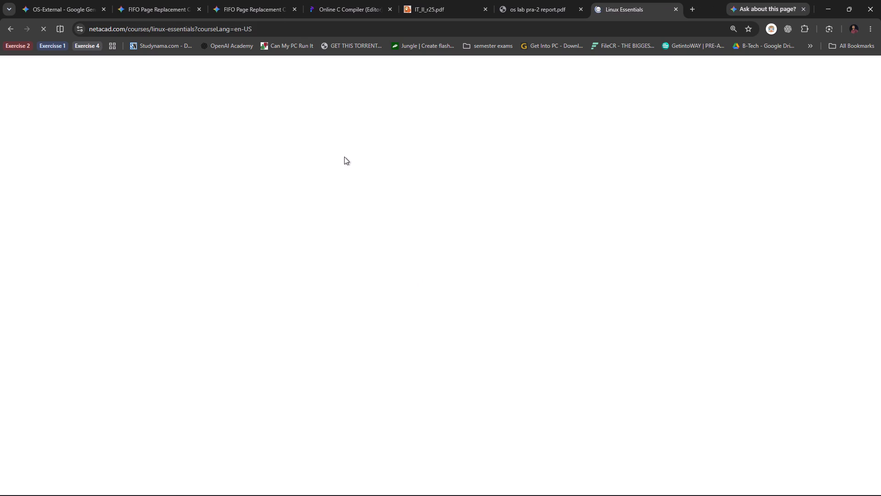
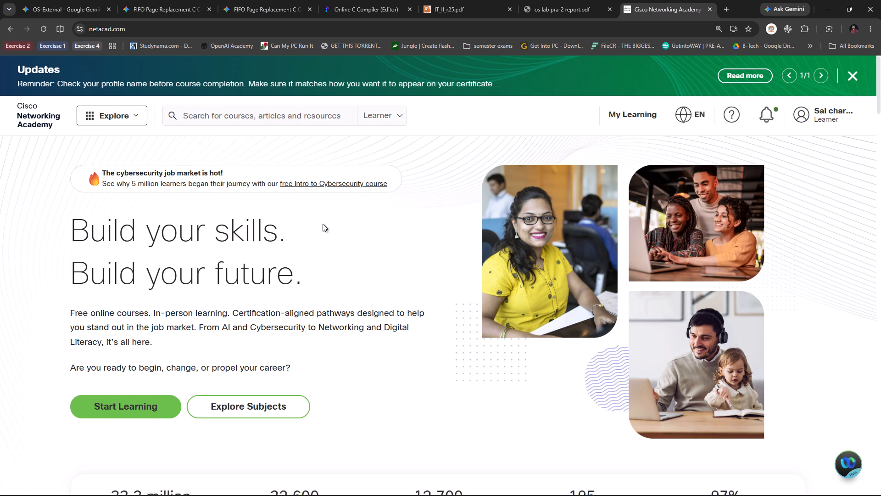
Look over the Cisco Networking Academy home page and open the account's My Learning dashboard.
scroll(323, 224, down, 8)
scroll(322, 220, up, 7)
scroll(322, 220, down, 6)
scroll(322, 220, up, 7)
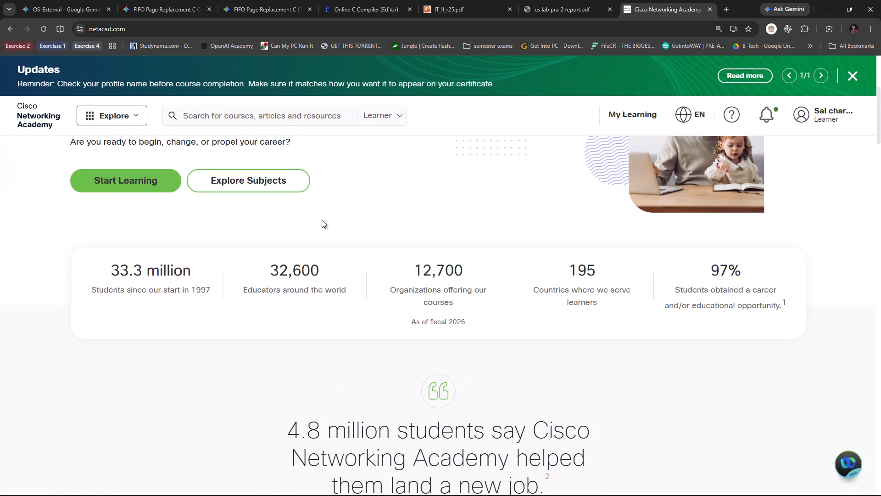
scroll(322, 219, up, 14)
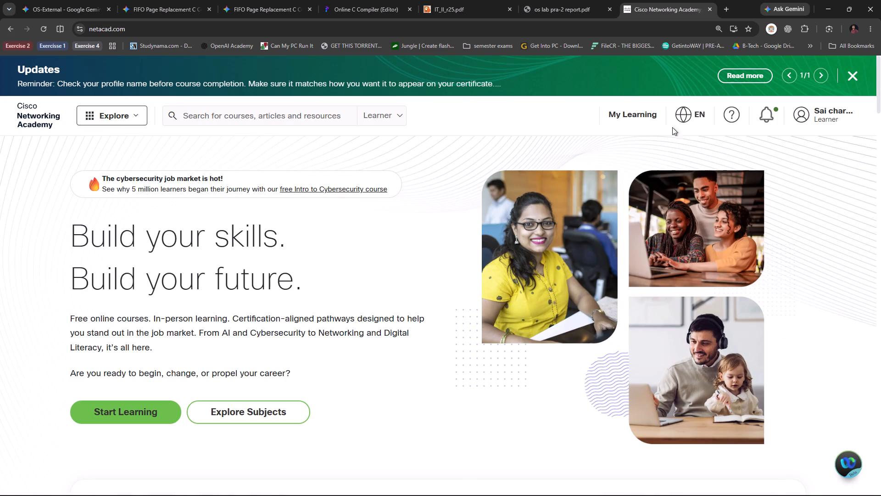
click(831, 117)
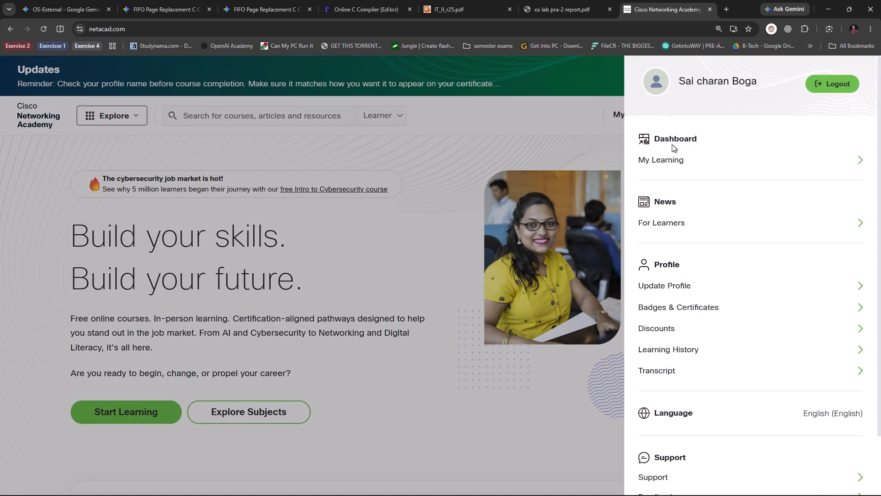
click(672, 144)
click(671, 142)
click(761, 163)
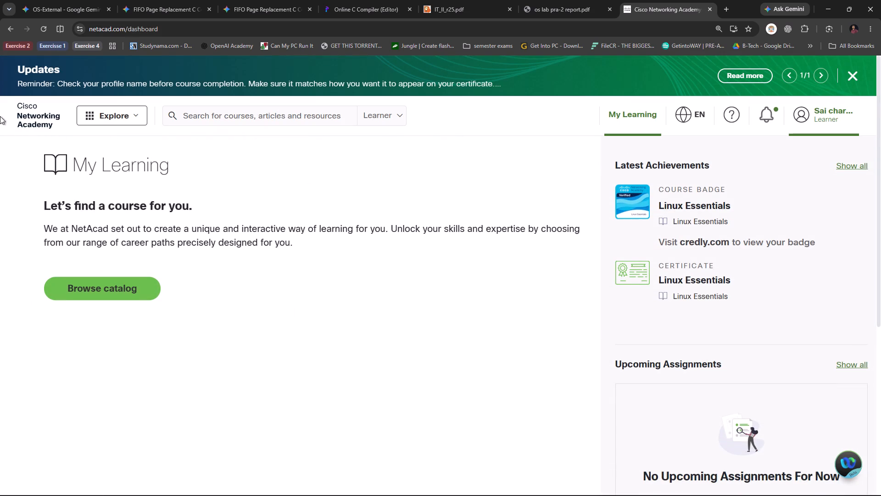
Return to the Cisco Networking Academy home page and look through its course, career and testimonial sections.
click(29, 109)
scroll(215, 129, up, 5)
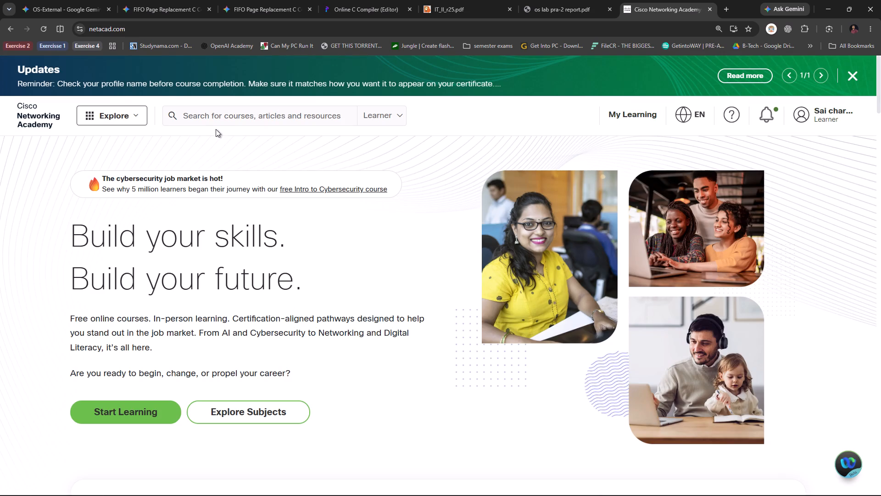
scroll(281, 122, down, 7)
scroll(304, 166, down, 17)
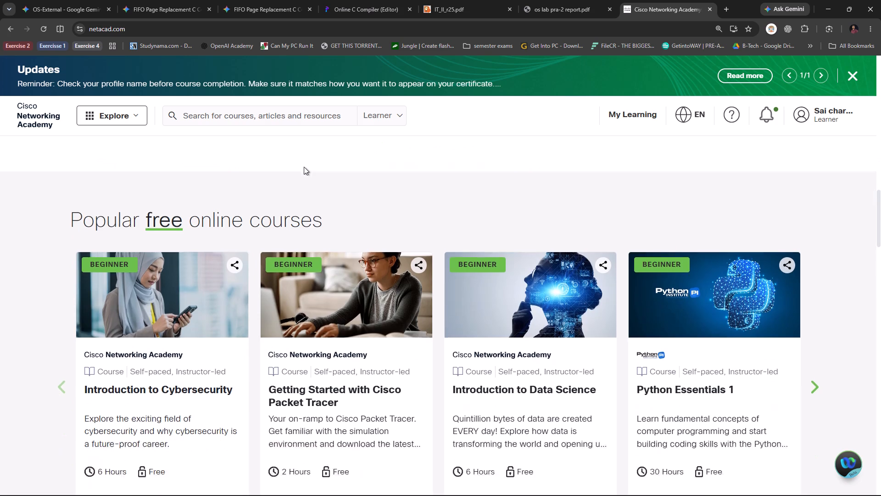
scroll(304, 167, down, 17)
scroll(304, 167, down, 7)
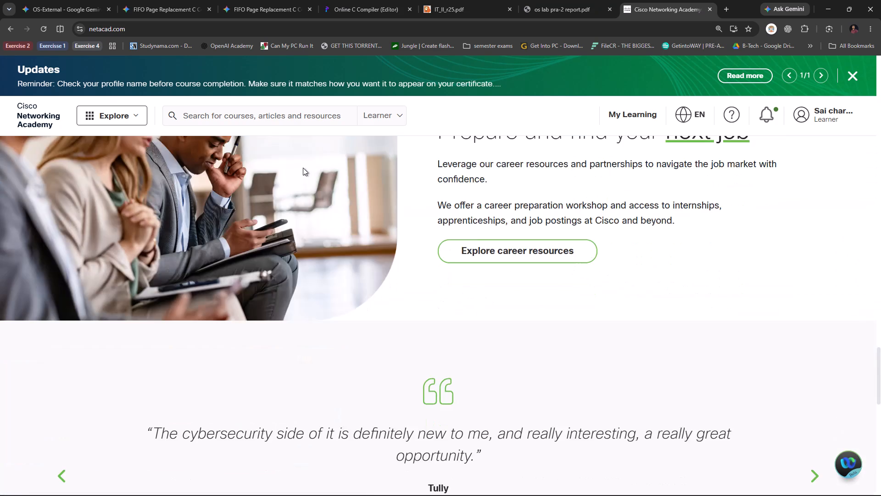
scroll(303, 168, down, 6)
Read the full update notice about the profile name and dismiss the updates banner.
click(817, 74)
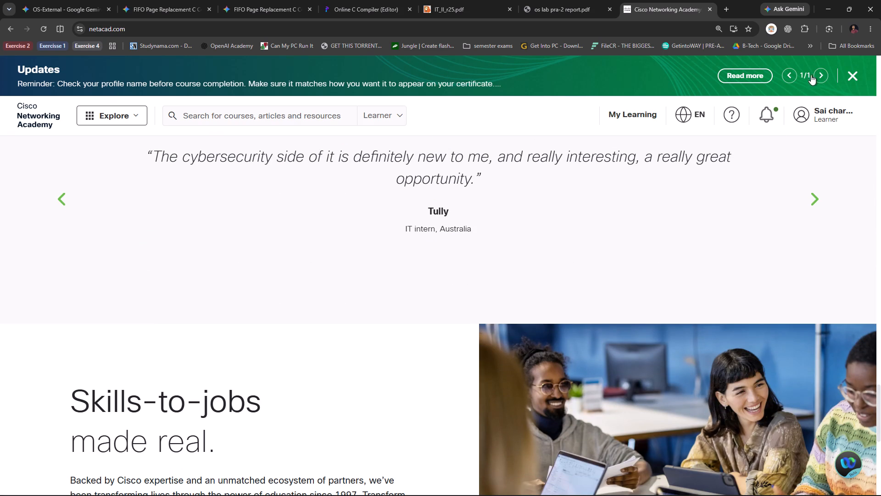
click(787, 78)
click(762, 77)
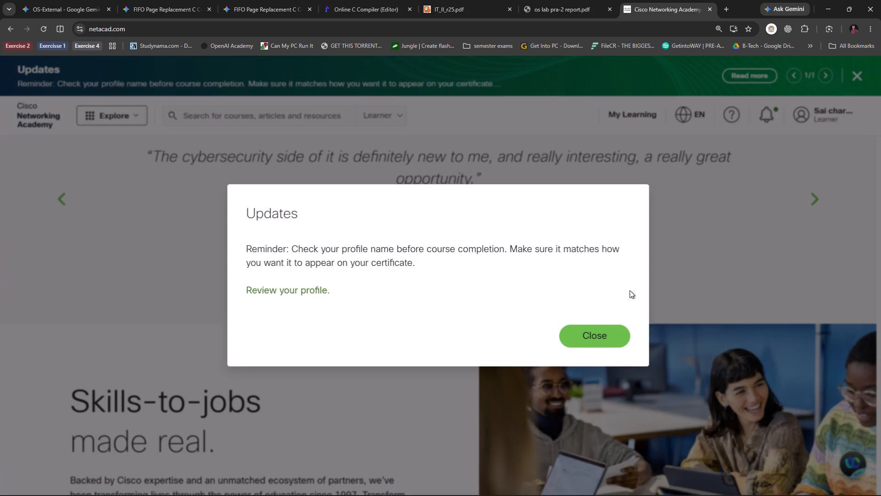
click(591, 327)
click(847, 73)
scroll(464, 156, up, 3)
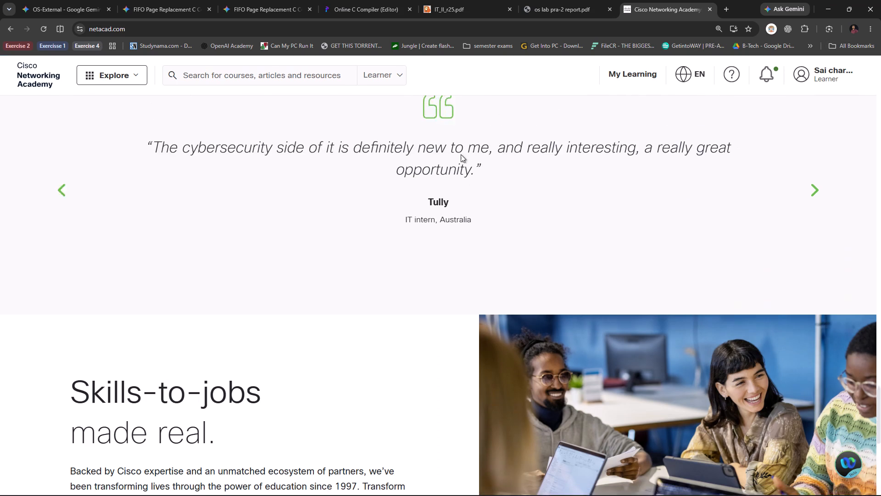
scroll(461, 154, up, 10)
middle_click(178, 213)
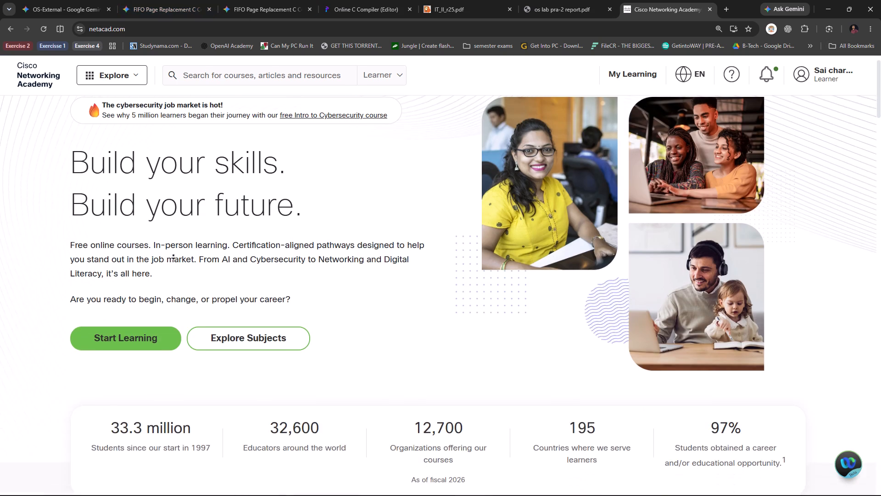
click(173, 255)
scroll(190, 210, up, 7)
Open os lab pra-2 report.pdf again from the Downloads folder in File Explorer and close the older browser tab showing it.
key(alt+Tab)
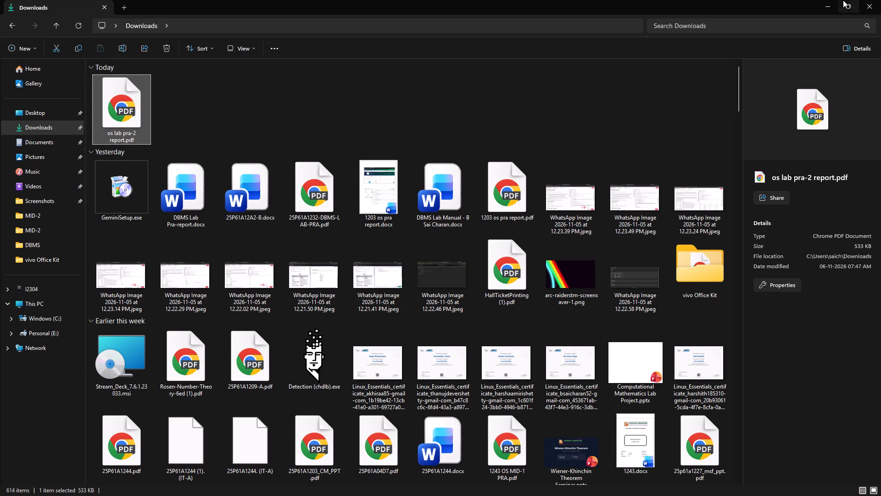
click(831, 0)
key(alt+Tab)
key(alt+Tab)
alt+click(412, 206)
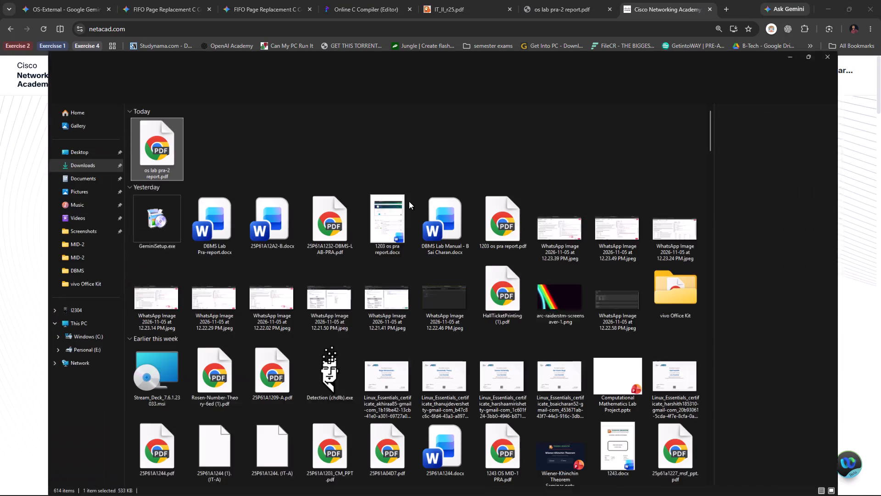
double_click(111, 114)
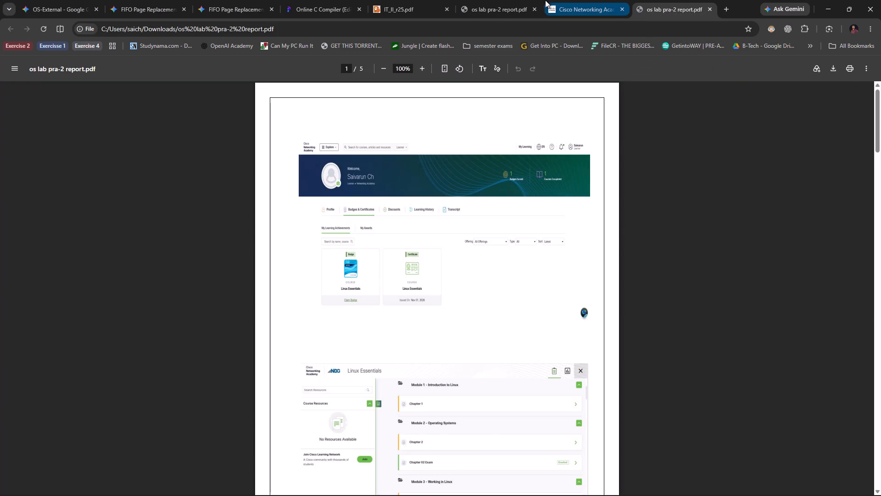
click(520, 0)
key(ctrl+w)
Examine the Badges & Certificates screenshot on the first page of the reopened report.
scroll(309, 234, up, 5)
click(649, 0)
scroll(152, 339, up, 6)
ctrl+scroll(356, 229, up, 6)
scroll(415, 225, down, 2)
ctrl+scroll(415, 225, down, 2)
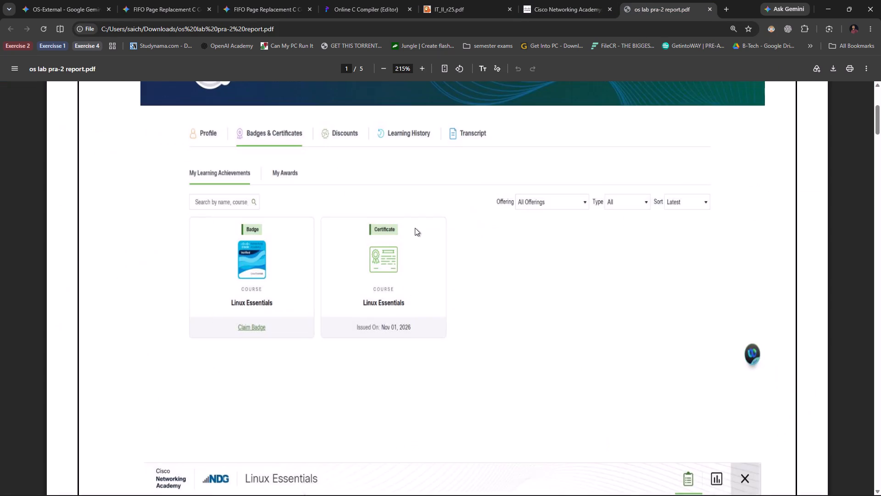
scroll(410, 253, up, 9)
key(alt+Tab)
click(818, 0)
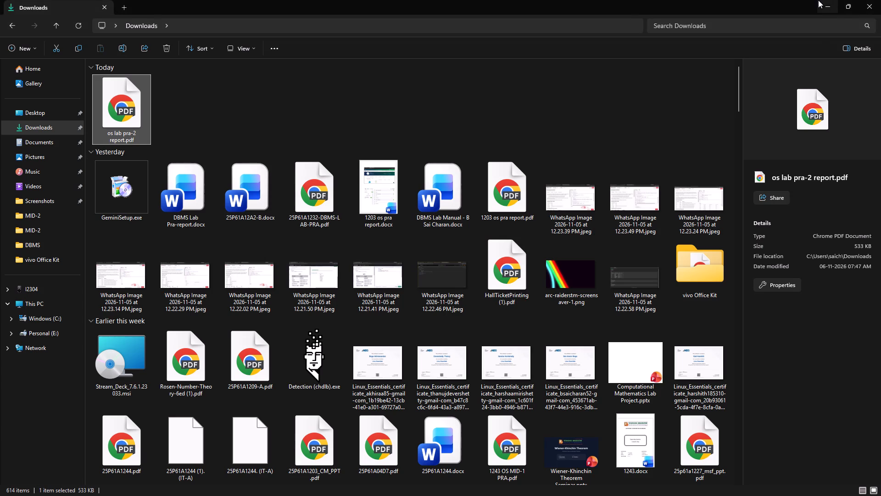
Return to the Networking Academy site and show all the account's latest achievements from the My Learning dashboard.
click(544, 0)
scroll(779, 78, up, 3)
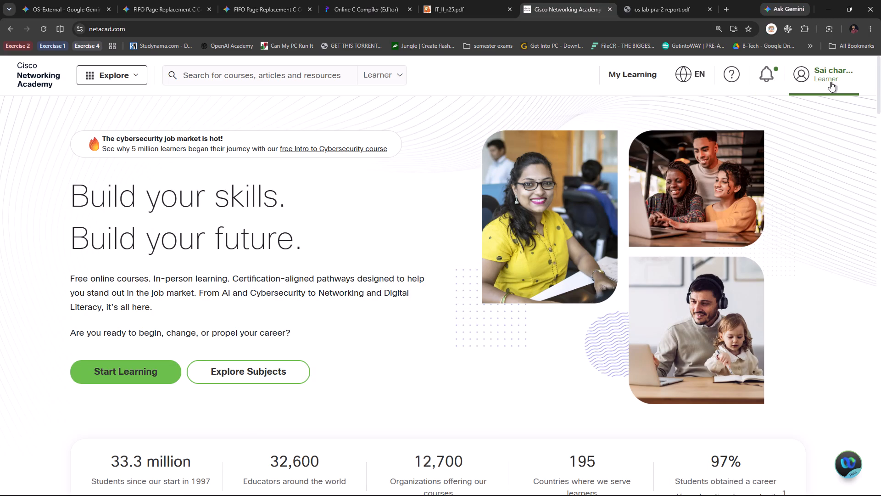
click(831, 80)
click(692, 163)
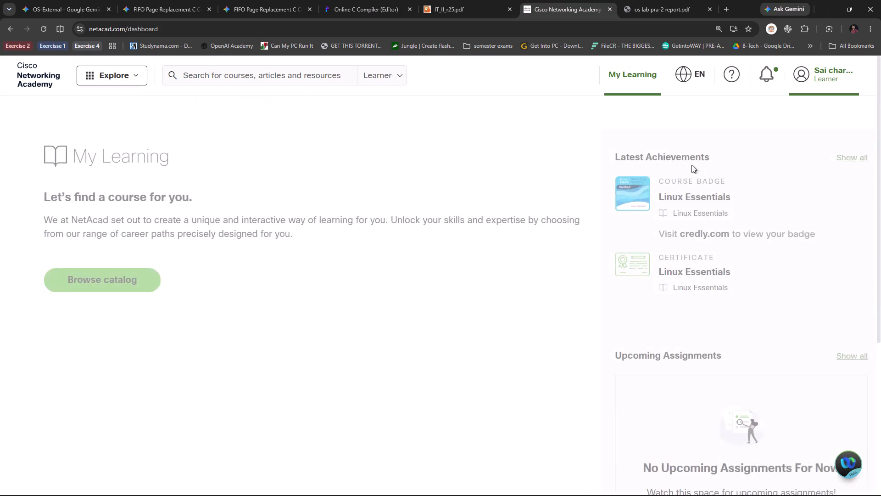
scroll(229, 279, up, 13)
scroll(265, 261, down, 7)
scroll(265, 261, up, 12)
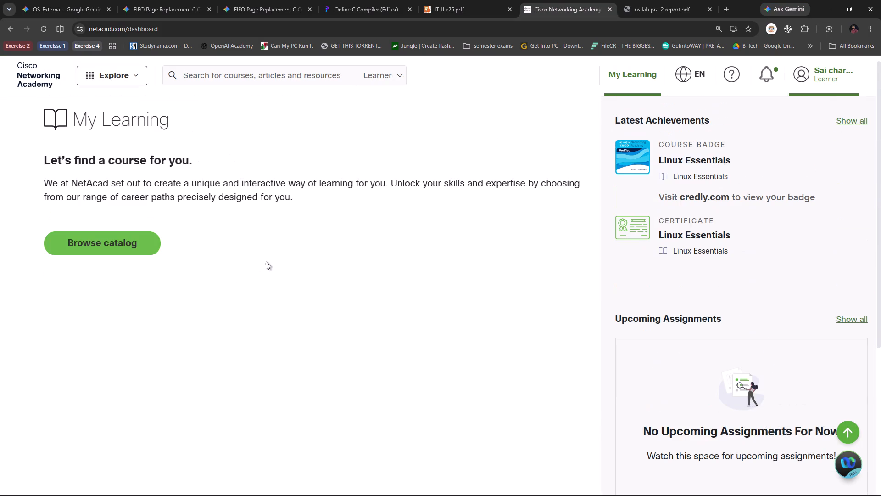
click(817, 78)
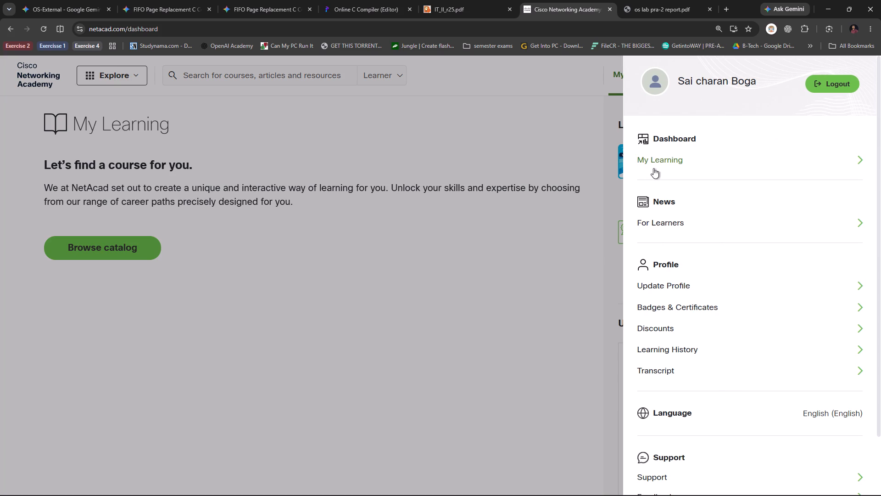
click(529, 192)
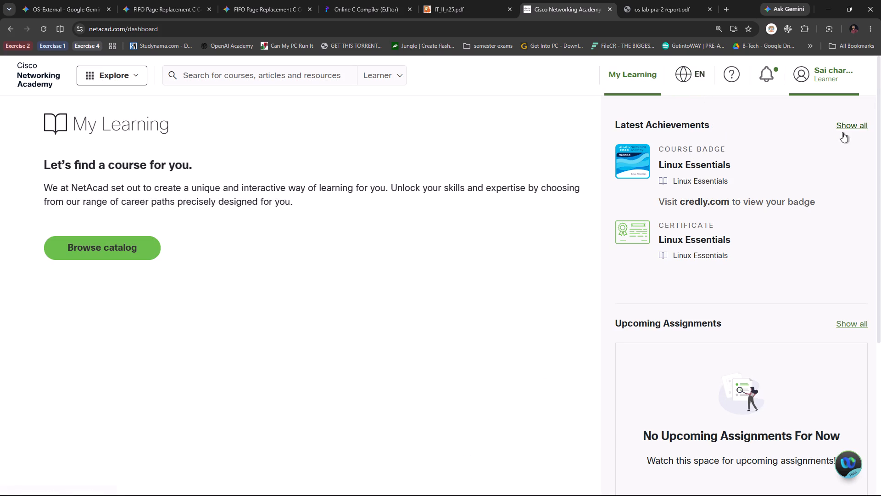
click(845, 127)
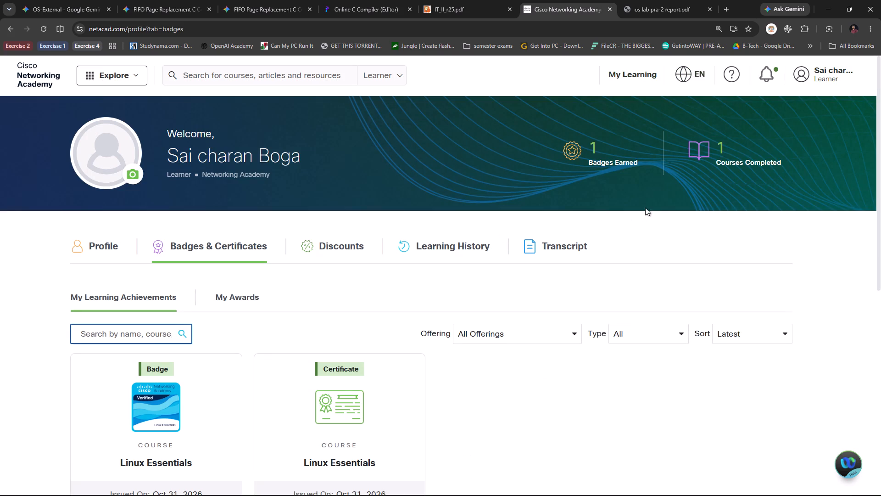
scroll(751, 192, down, 3)
scroll(751, 192, up, 3)
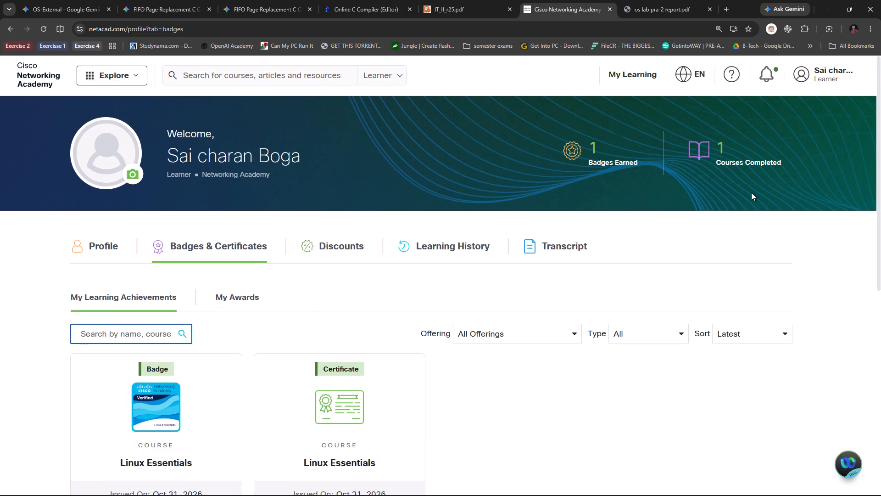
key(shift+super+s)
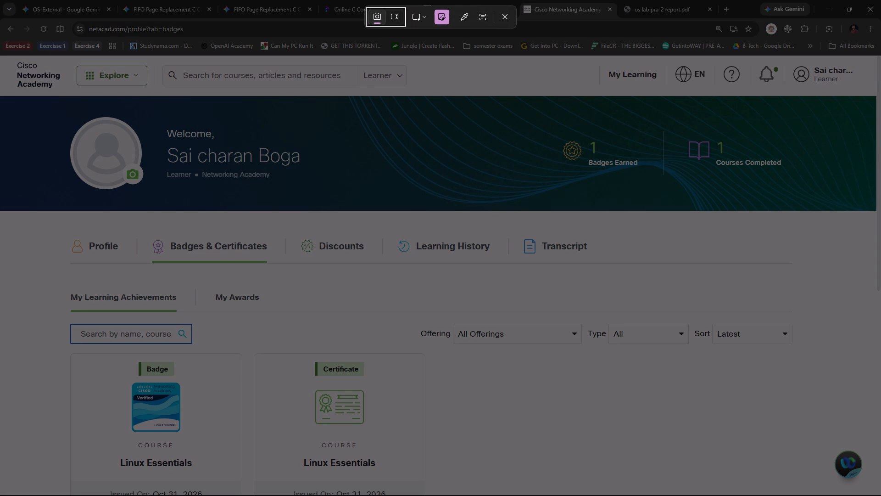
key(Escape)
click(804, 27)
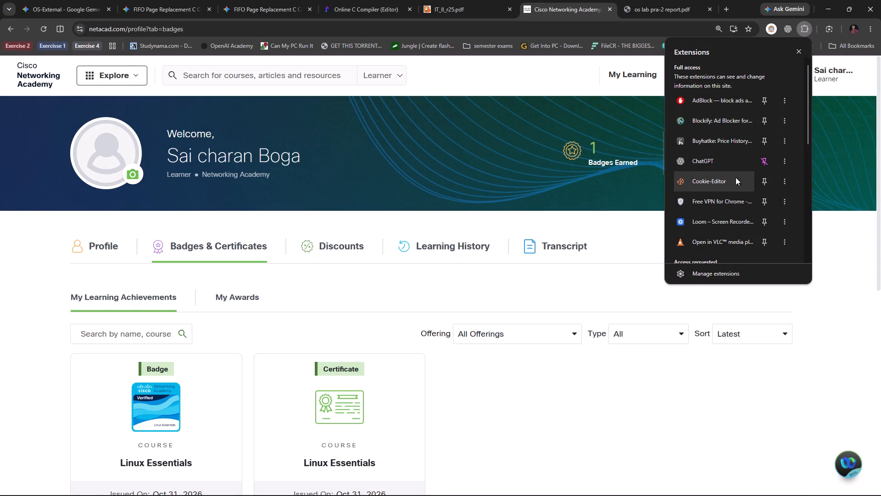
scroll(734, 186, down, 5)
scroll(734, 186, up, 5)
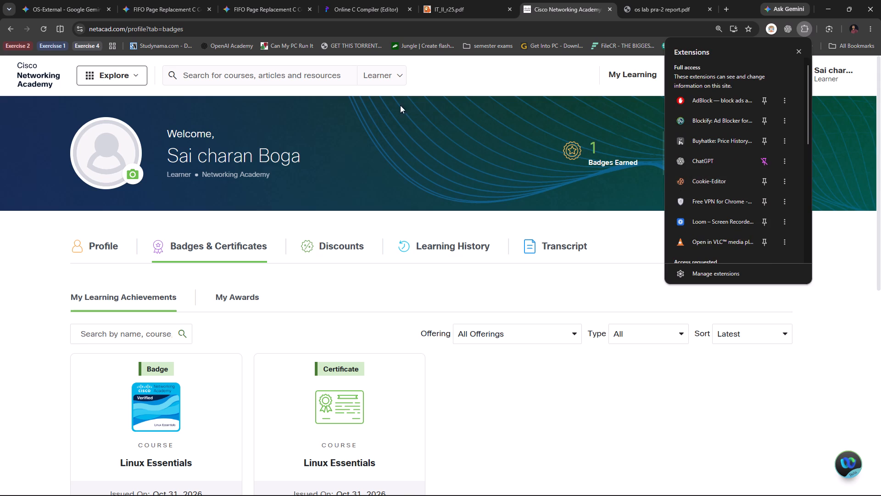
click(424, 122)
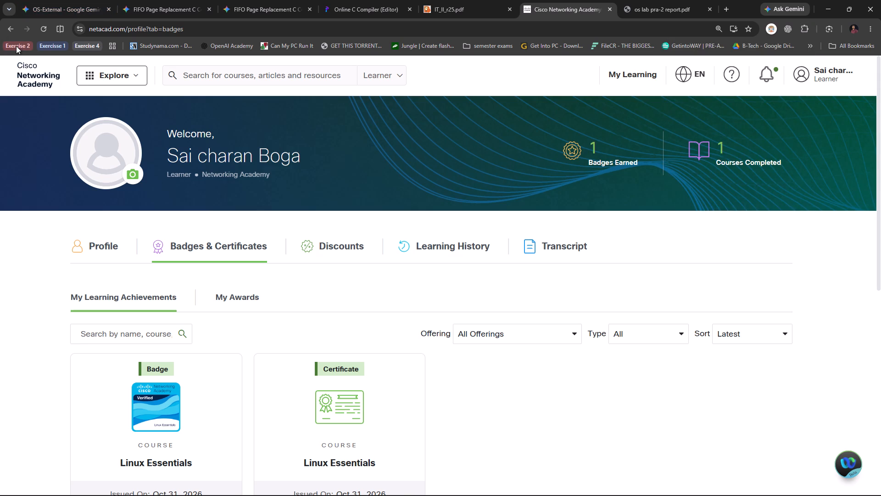
Capture the whole Badges & Certificates page area below the bookmarks bar as a screenshot and copy it to the clipboard.
key(shift+super+s)
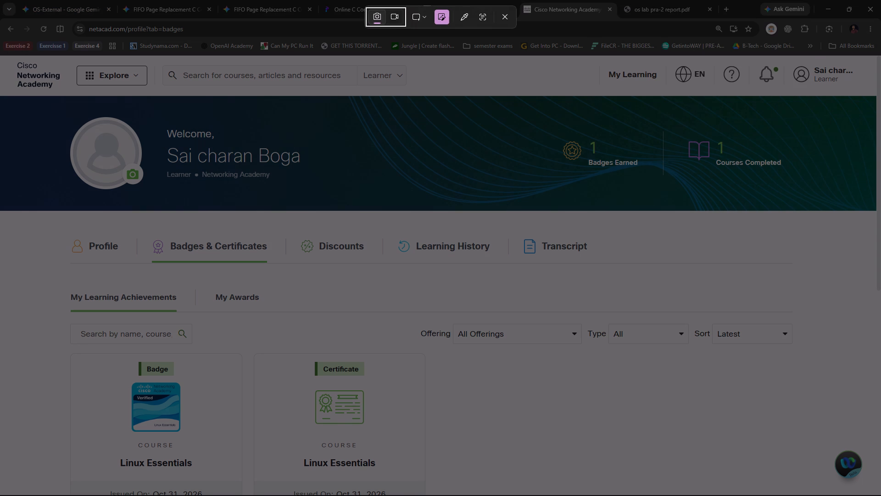
drag(0, 55, 880, 495)
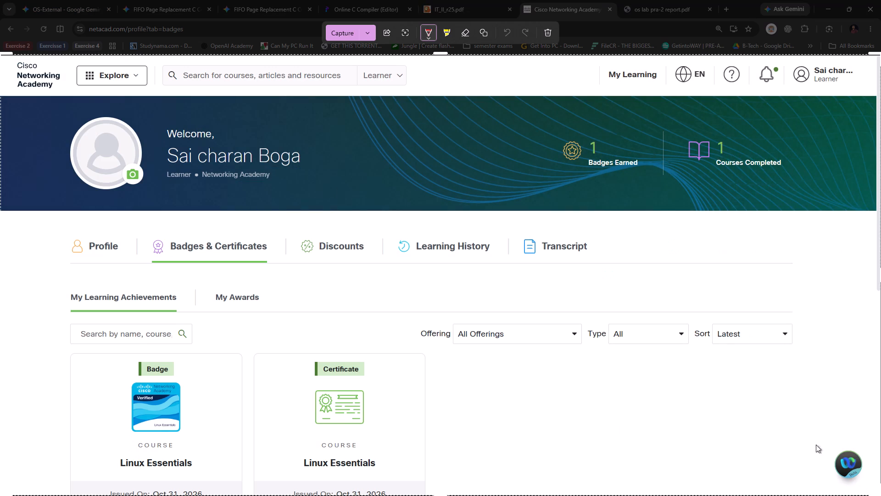
key(ctrl+c)
key(ctrl+t)
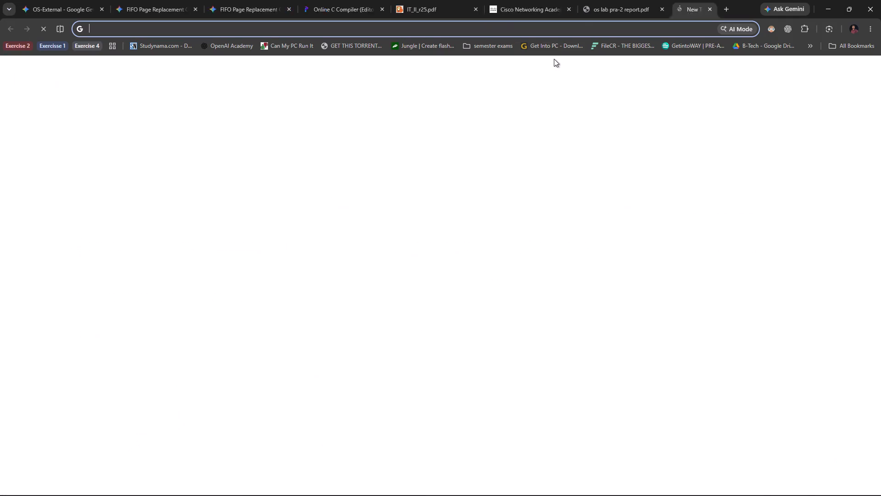
click(570, 301)
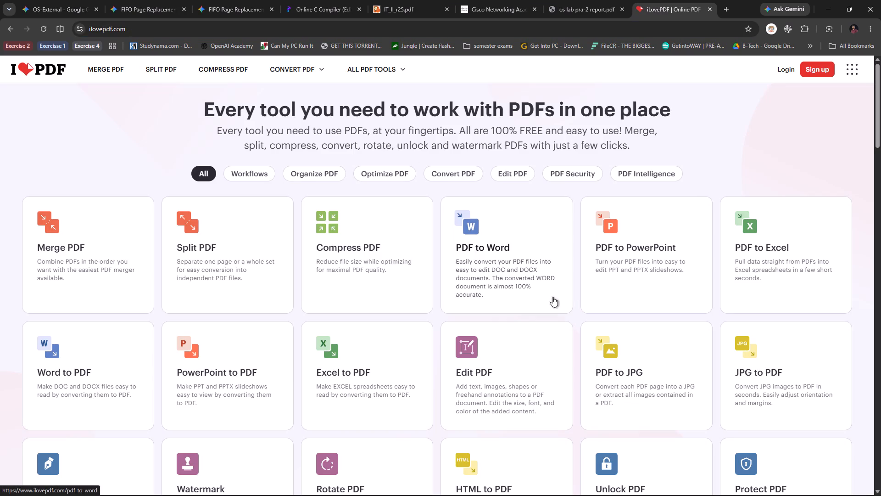
click(631, 378)
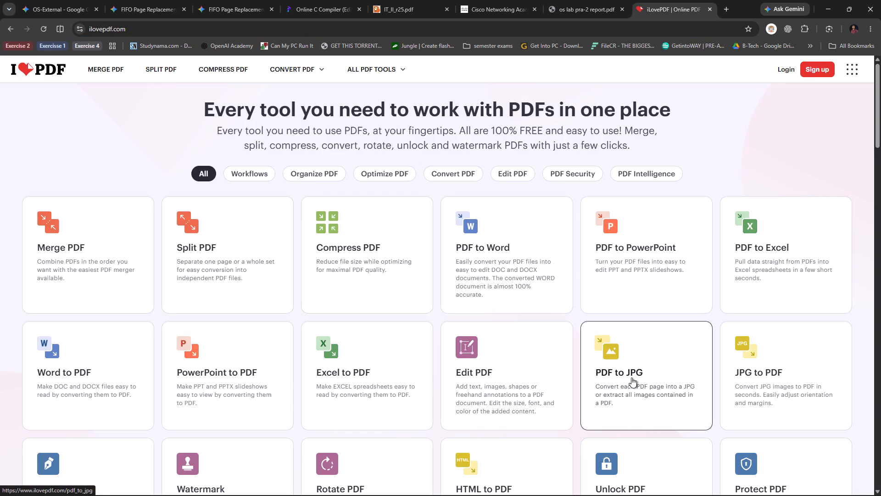
click(452, 171)
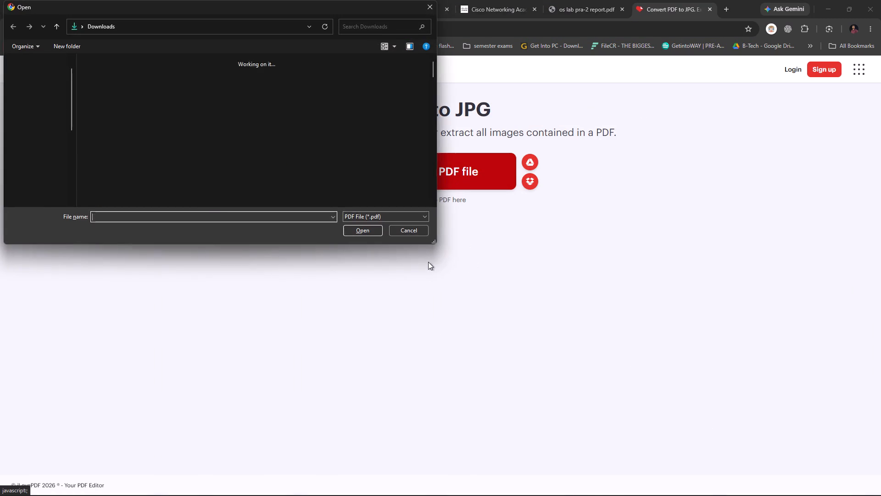
double_click(170, 89)
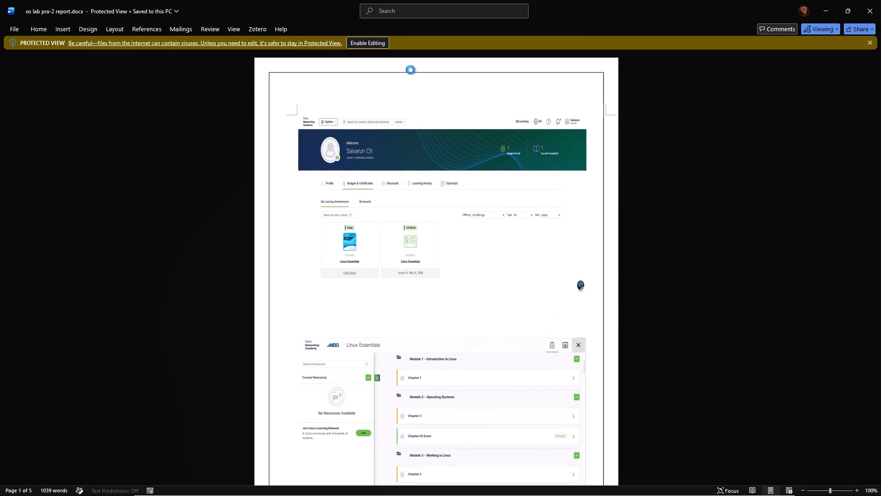
Replace the first-page Badges & Certificates picture with the copied screenshot of the user's own Badges & Certificates page.
click(360, 184)
click(343, 208)
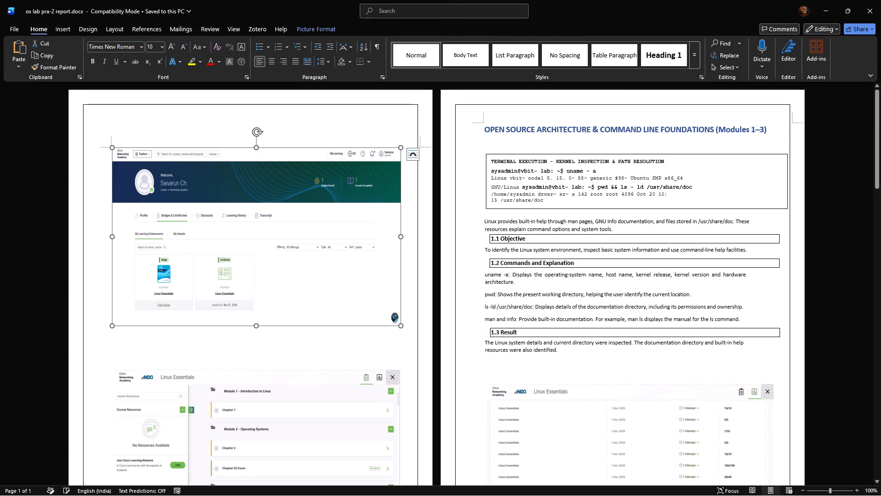
ctrl+scroll(323, 178, up, 9)
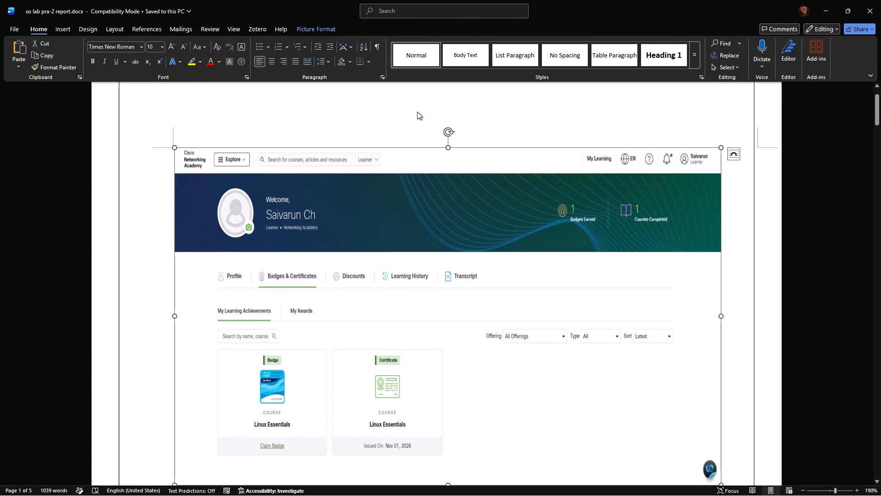
scroll(455, 207, down, 4)
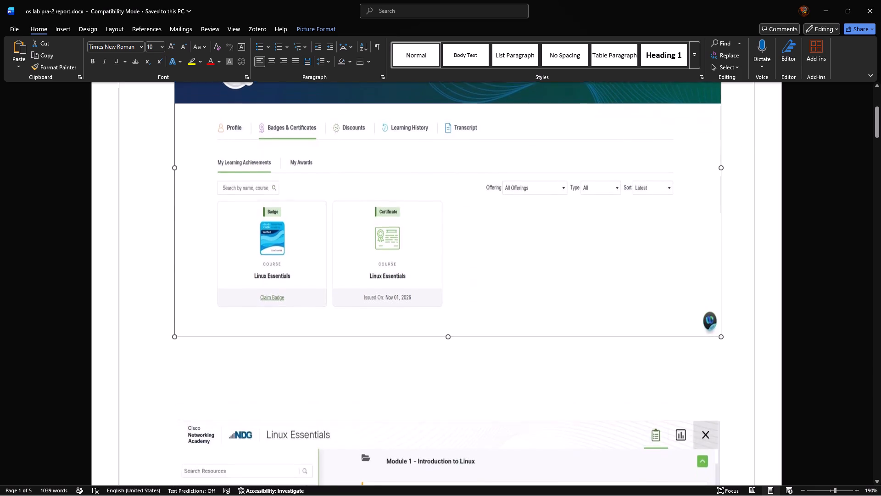
scroll(455, 207, up, 4)
scroll(462, 216, down, 2)
ctrl+scroll(465, 211, down, 2)
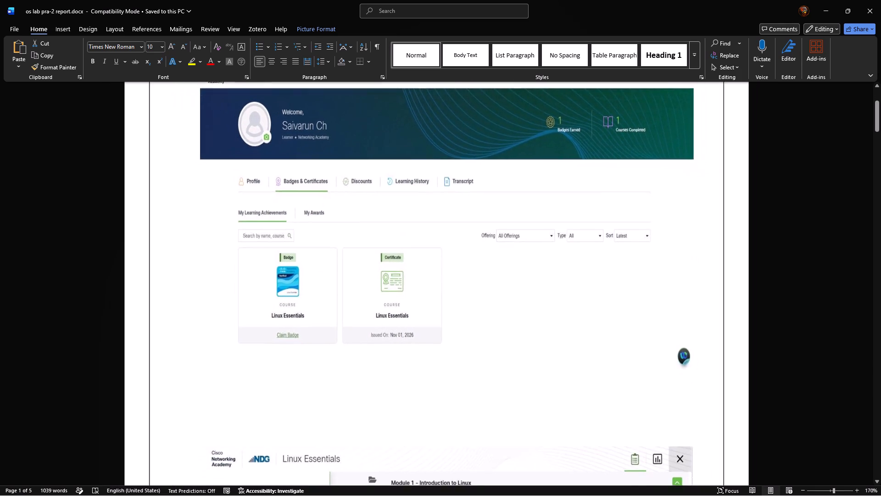
scroll(469, 210, up, 4)
scroll(479, 213, down, 2)
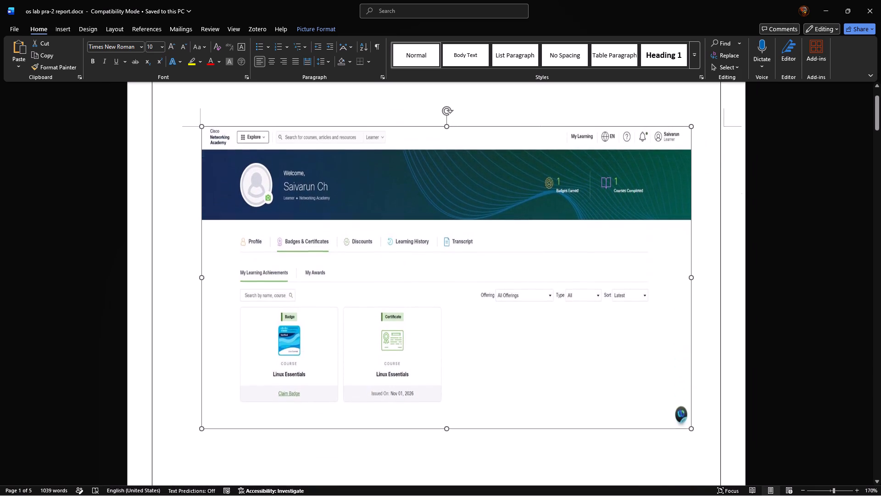
key(Delete)
key(ctrl+v)
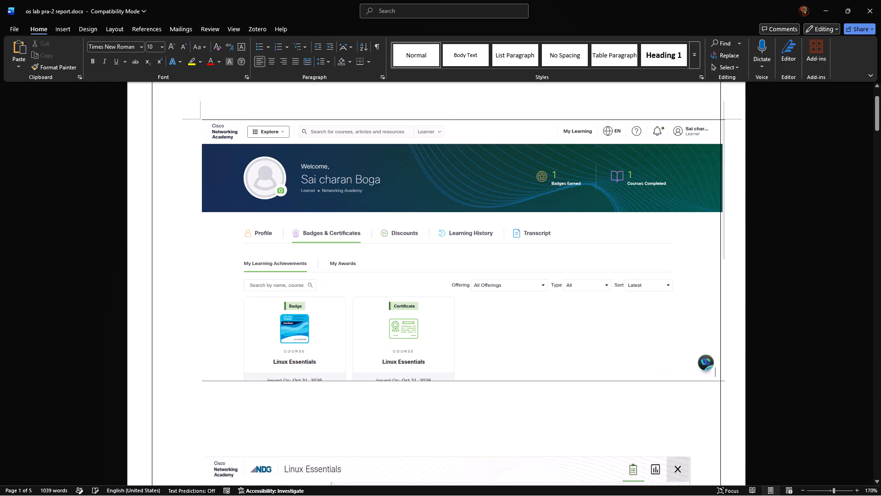
Review the report's remaining Linux Essentials screenshots and compare with the Networking Academy profile page in Chrome.
scroll(537, 212, down, 8)
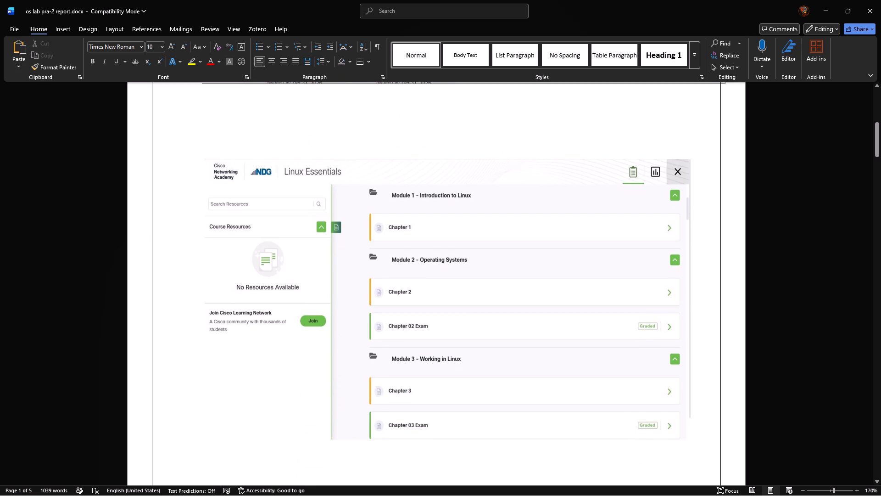
scroll(452, 268, down, 1)
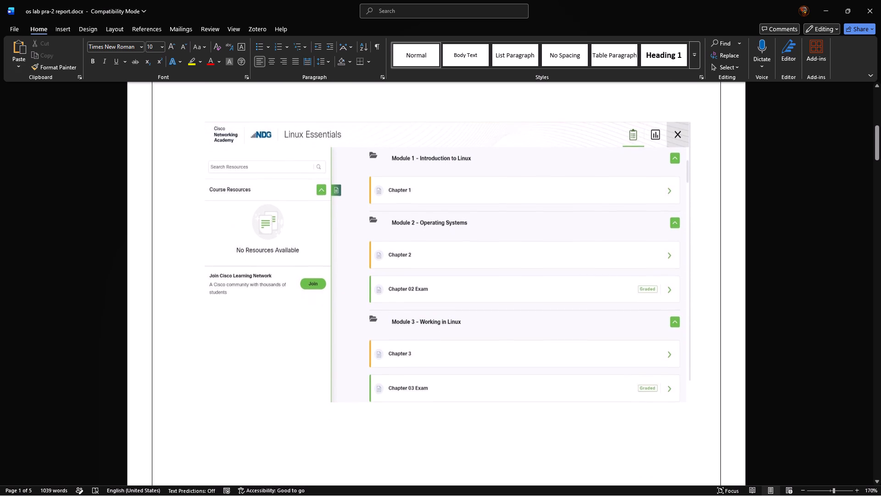
scroll(452, 268, down, 20)
scroll(452, 268, down, 5)
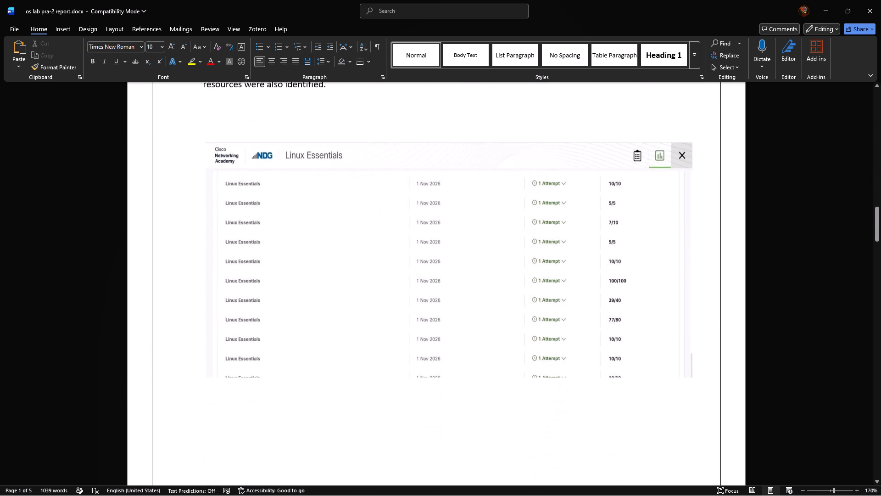
key(alt+Tab)
click(570, 0)
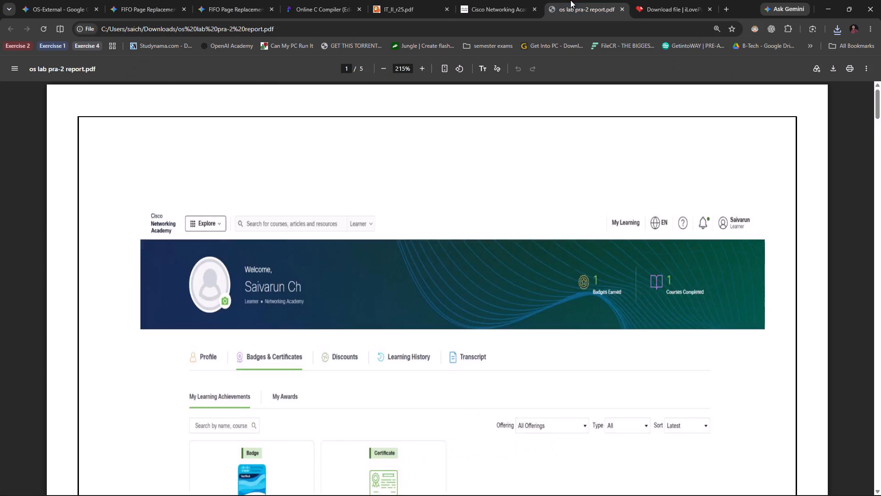
click(443, 0)
click(523, 0)
scroll(217, 254, down, 1)
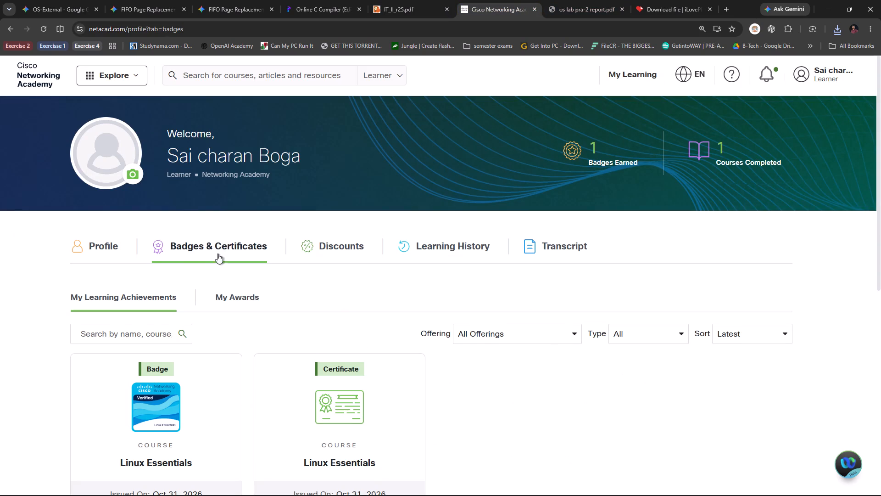
scroll(217, 254, down, 2)
scroll(166, 224, up, 6)
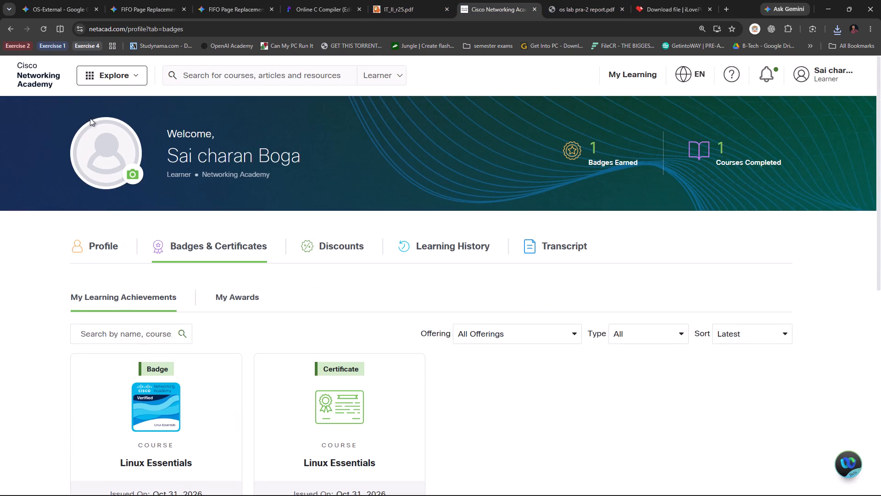
Search the Networking Academy catalog for linux from the home page and open the Linux Essentials course.
click(24, 80)
click(315, 73)
text(lin)
text(ux)
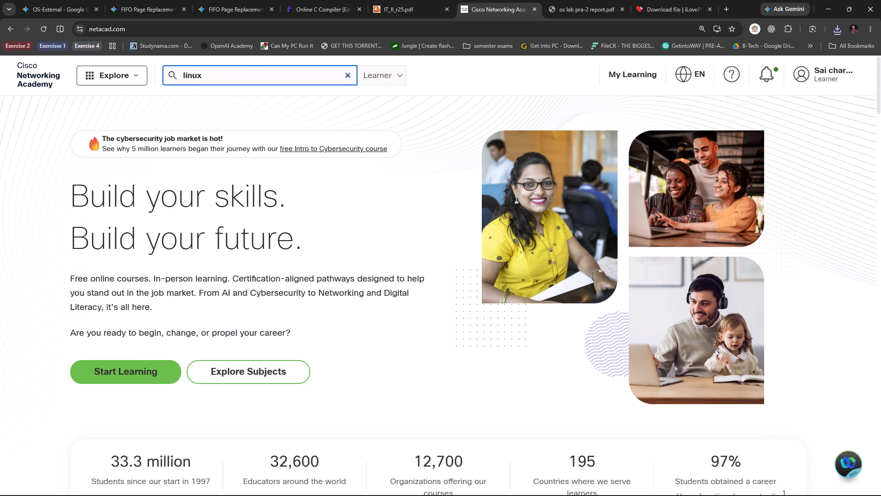
key(Return)
click(362, 303)
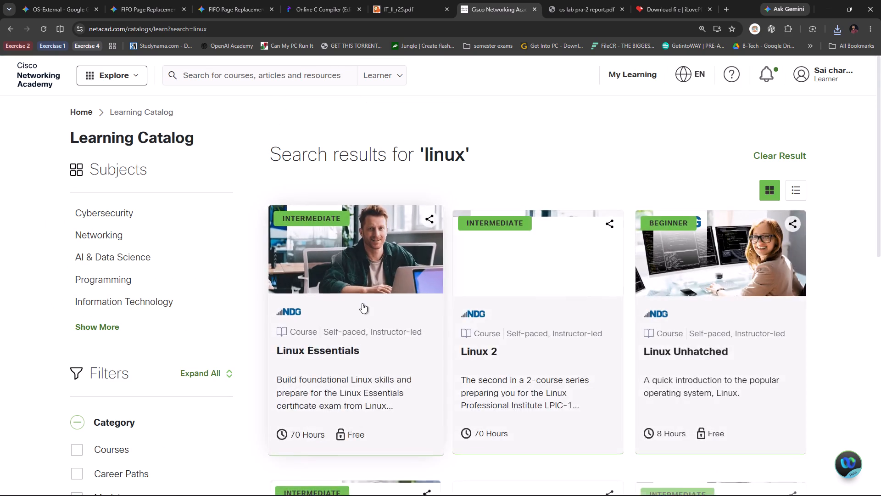
click(262, 321)
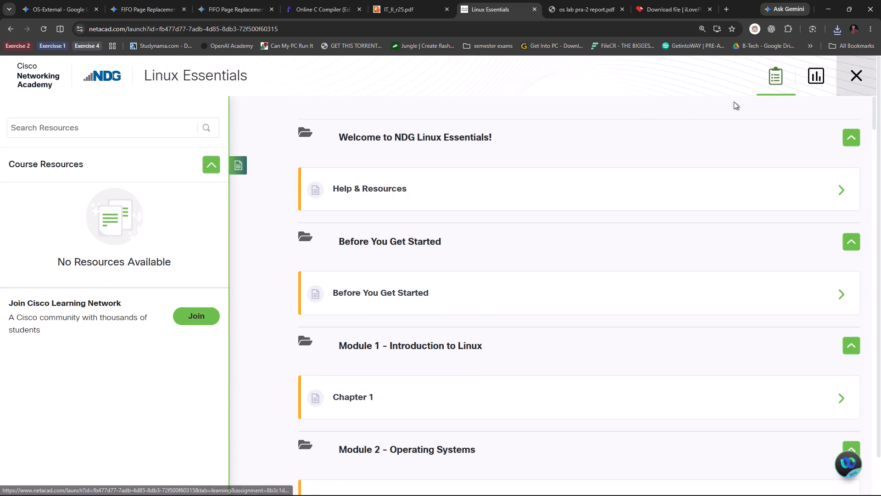
Capture and copy a screenshot of the Linux Essentials Gradebook at 90% page zoom with the Chapter 02 Exam attempt collapsed.
click(805, 75)
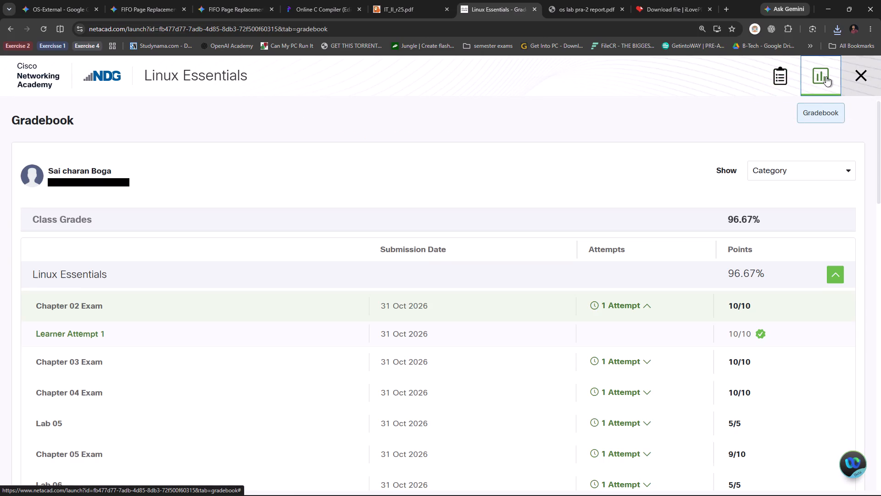
click(645, 305)
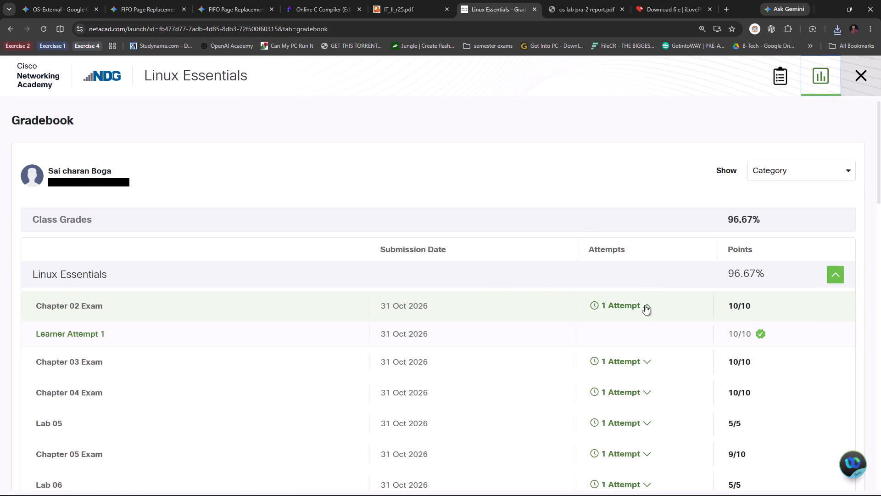
scroll(643, 224, down, 5)
scroll(644, 223, up, 5)
ctrl+scroll(644, 223, down, 5)
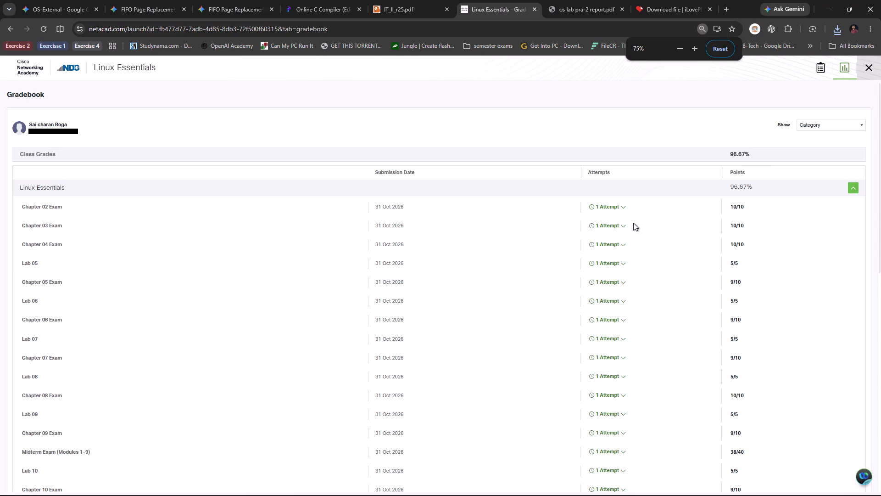
scroll(633, 223, up, 4)
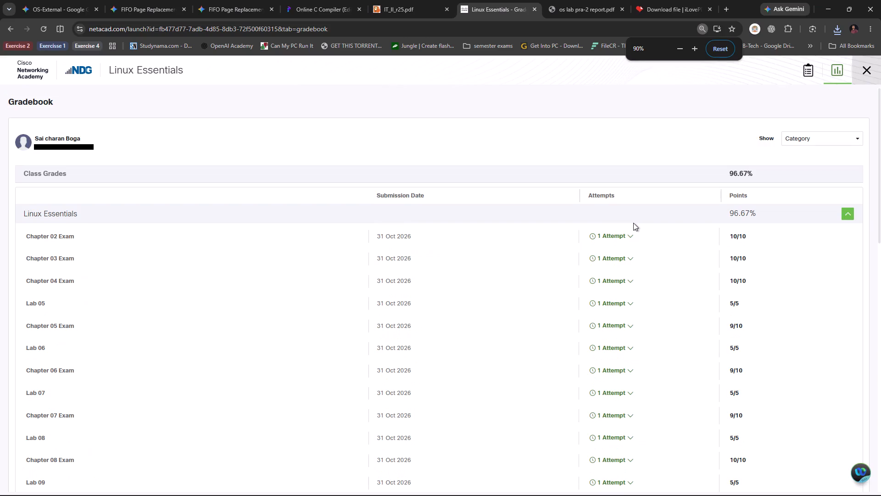
scroll(633, 223, up, 7)
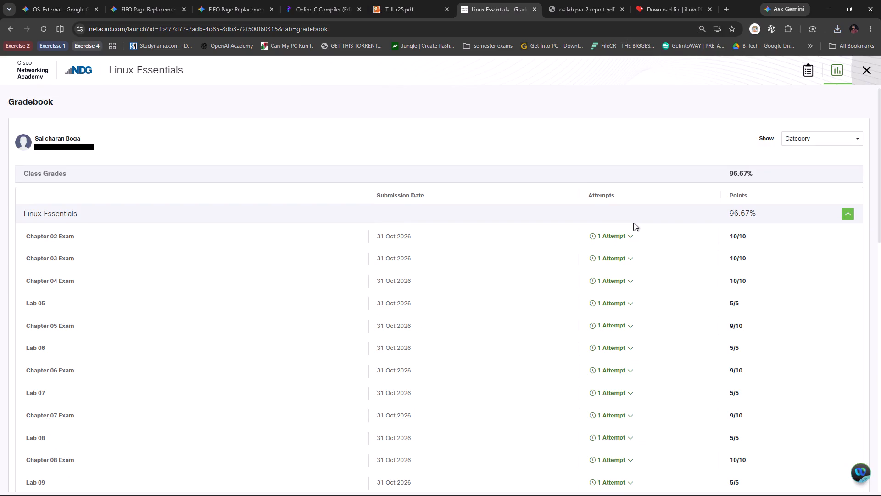
key(shift+super+s)
drag(0, 55, 880, 495)
key(ctrl+c)
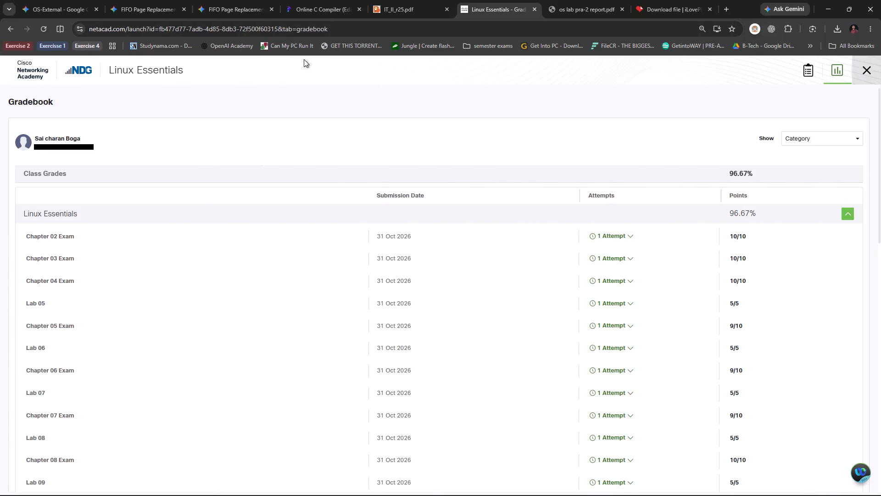
In the Word report, replace the picture below the 1.3 Result section with the copied Gradebook screenshot.
key(alt+Tab)
click(430, 278)
key(Delete)
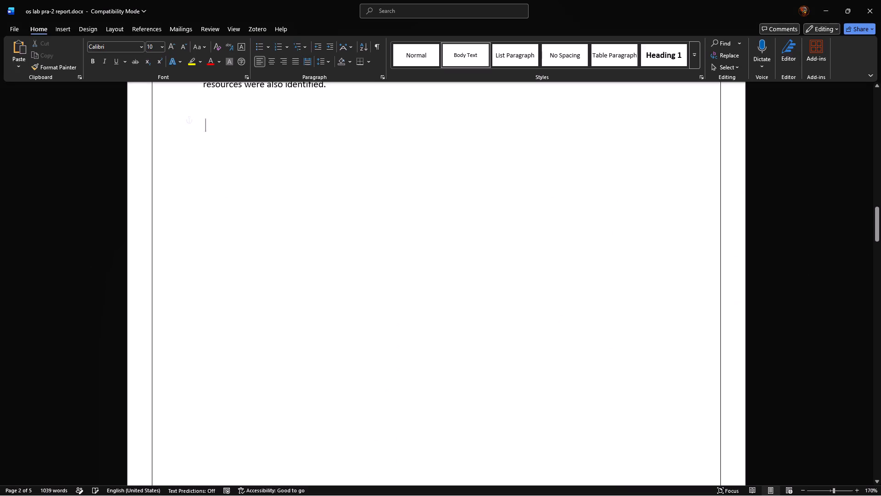
key(ctrl+v)
ctrl+scroll(440, 255, up, 3)
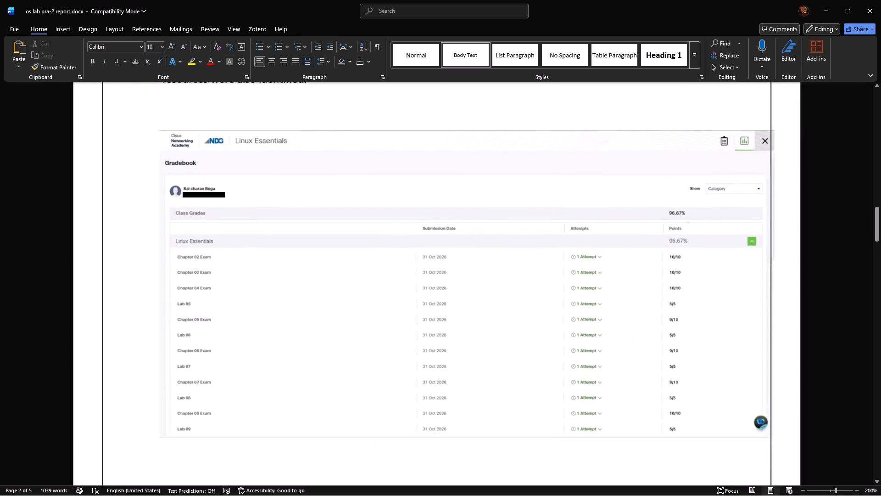
ctrl+scroll(437, 256, up, 3)
Review the rest of the report from Modules 4–6 through the final chapter results table for remaining pictures to replace.
scroll(437, 256, down, 11)
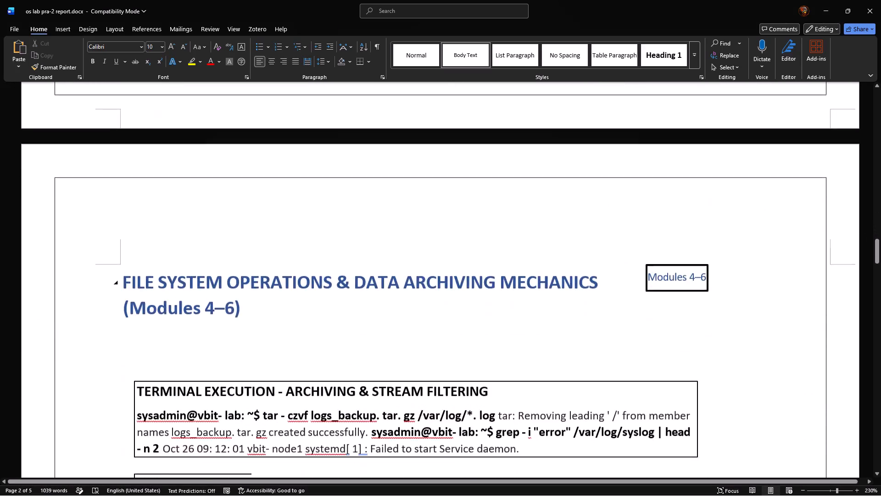
scroll(437, 256, down, 8)
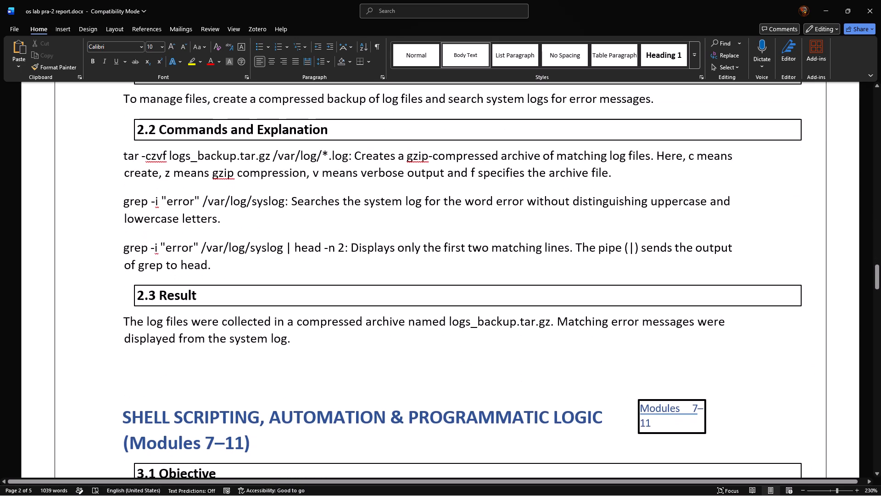
scroll(437, 256, down, 14)
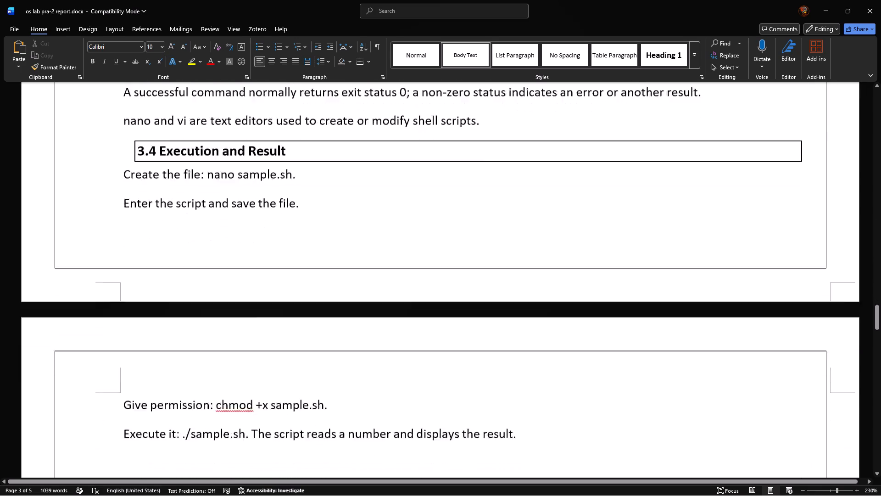
scroll(437, 256, down, 16)
scroll(437, 256, down, 7)
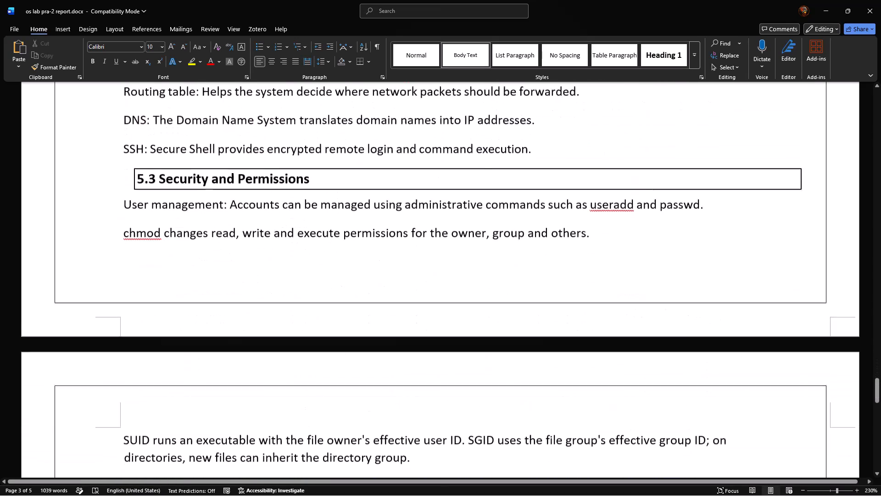
scroll(437, 256, down, 17)
scroll(437, 256, down, 6)
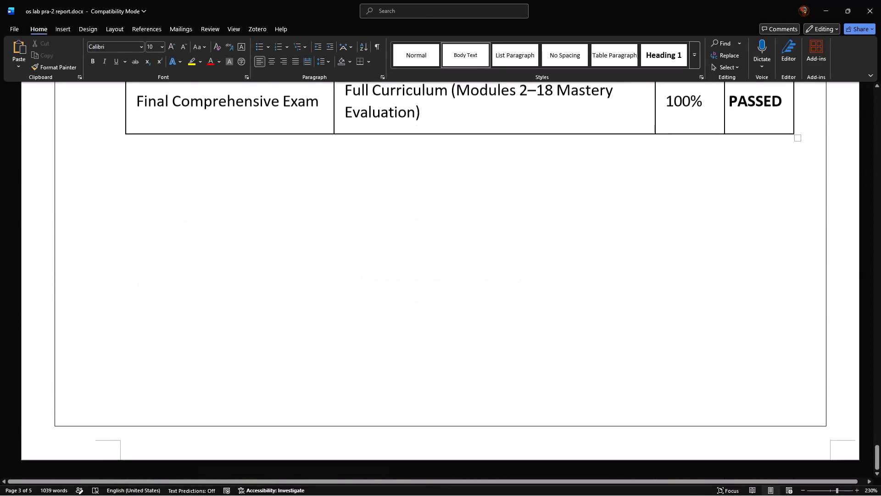
scroll(437, 256, up, 6)
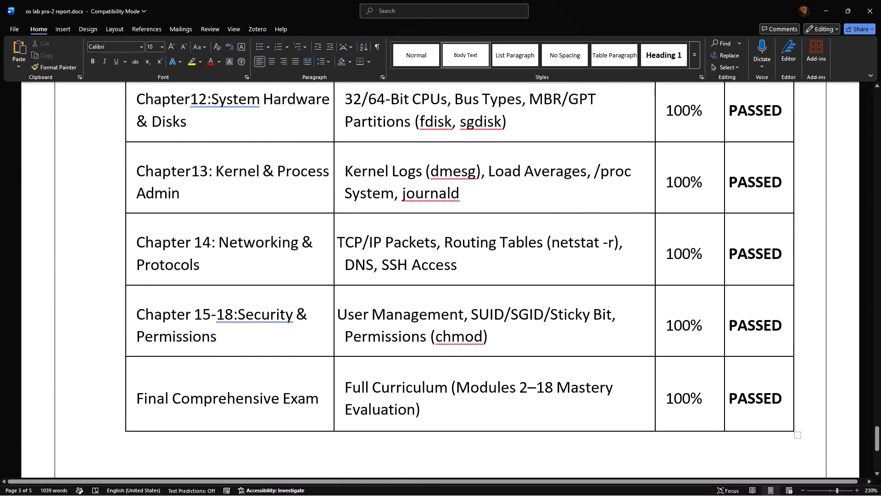
scroll(437, 256, down, 5)
Switch to Chrome and check My Learning and the full achievements list on the Networking Academy site.
key(alt+Tab)
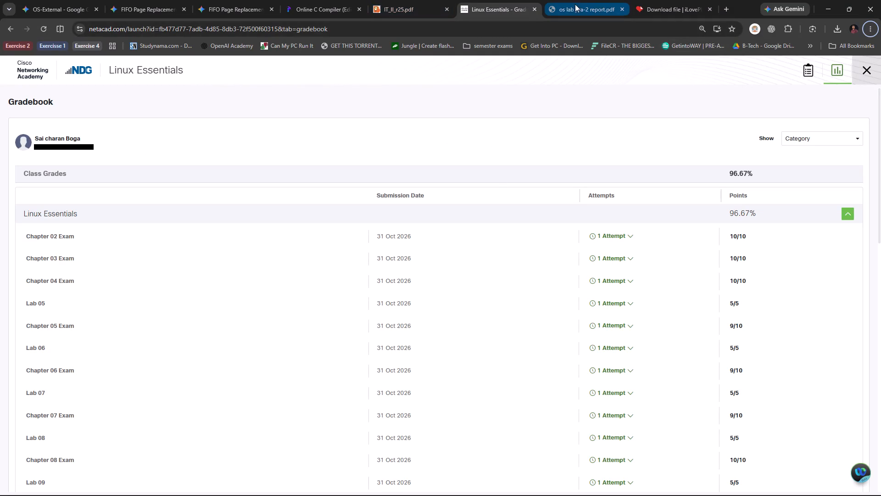
click(25, 73)
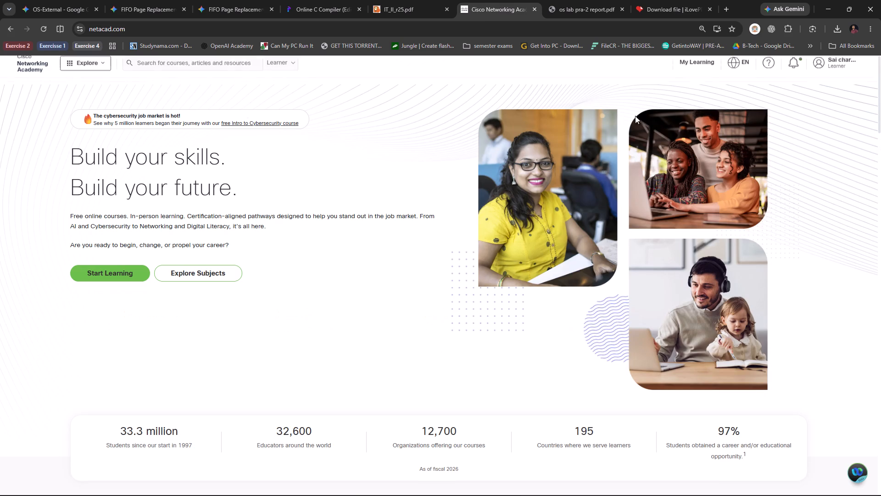
scroll(578, 169, up, 13)
click(841, 72)
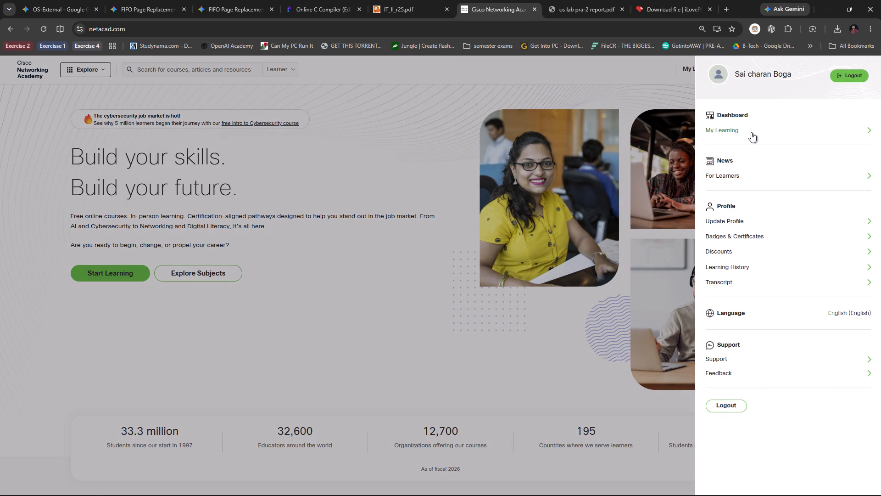
click(714, 137)
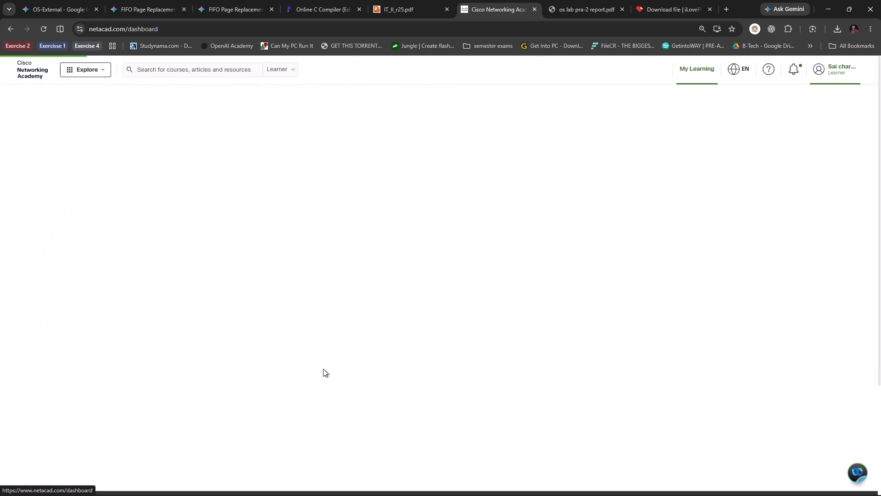
scroll(602, 220, up, 10)
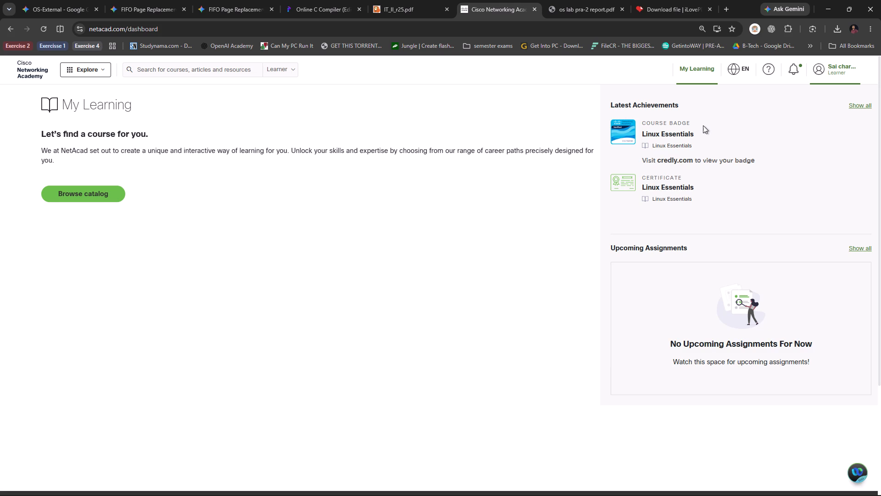
click(861, 105)
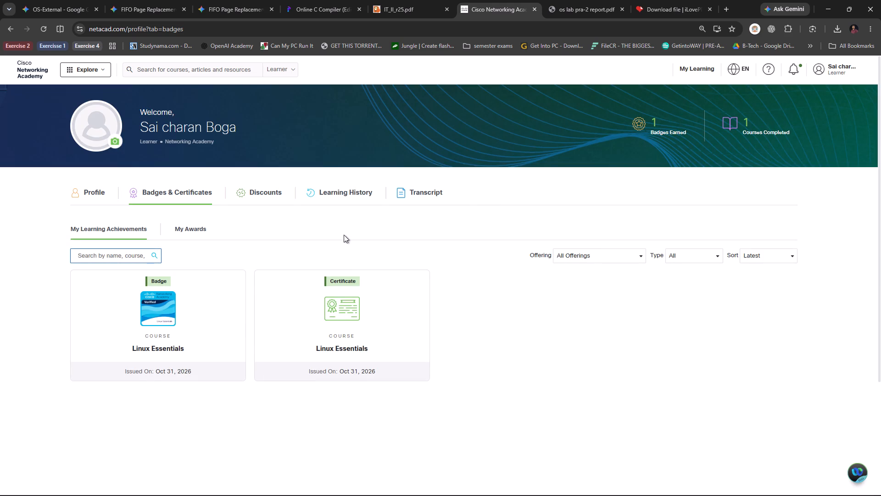
Return to the Word report and review it from the chapter results table back up to the first page.
key(alt+Tab)
scroll(382, 205, up, 7)
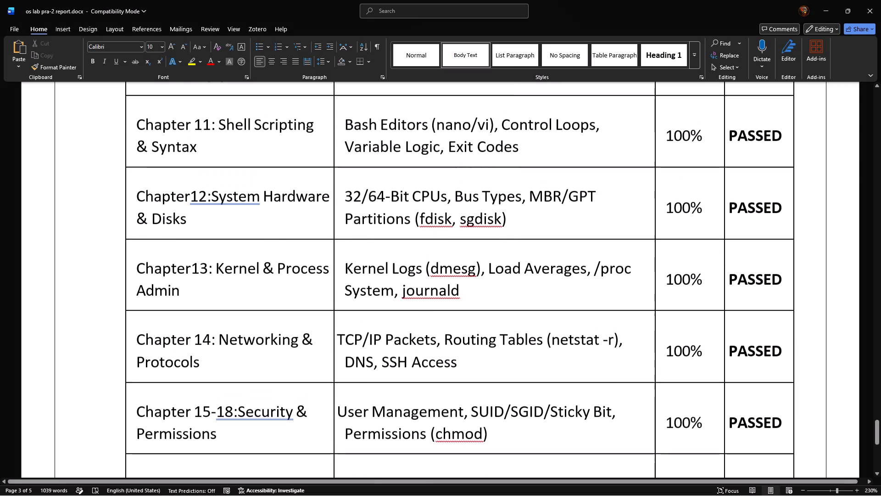
middle_click(61, 240)
scroll(63, 235, up, 1)
click(67, 224)
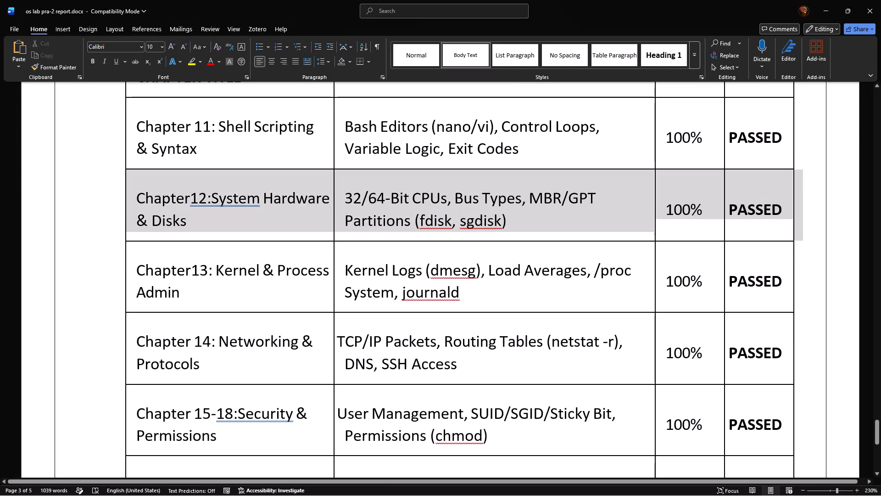
click(98, 218)
click(147, 193)
ctrl+scroll(42, 223, down, 5)
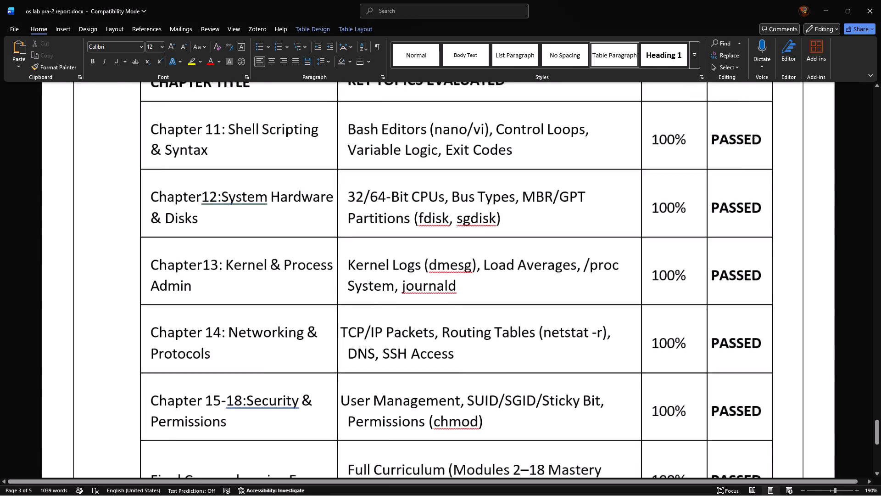
ctrl+scroll(44, 224, down, 3)
scroll(386, 266, up, 15)
scroll(386, 266, up, 15)
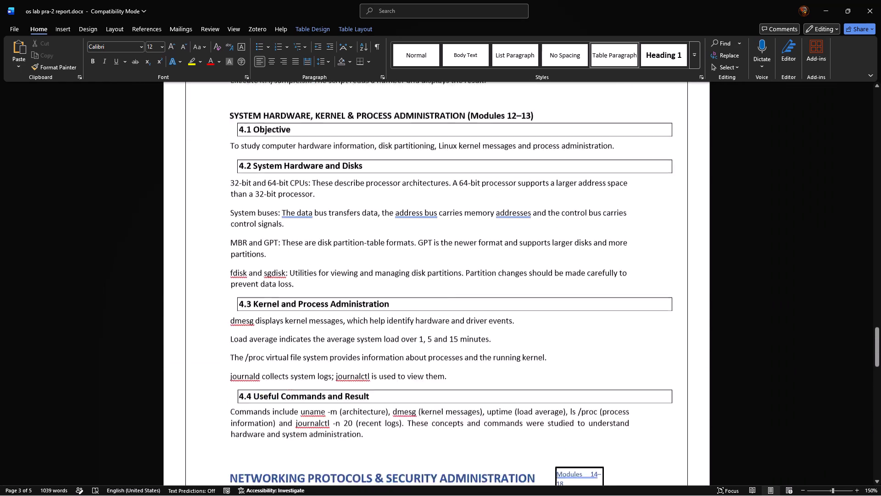
scroll(386, 265, up, 20)
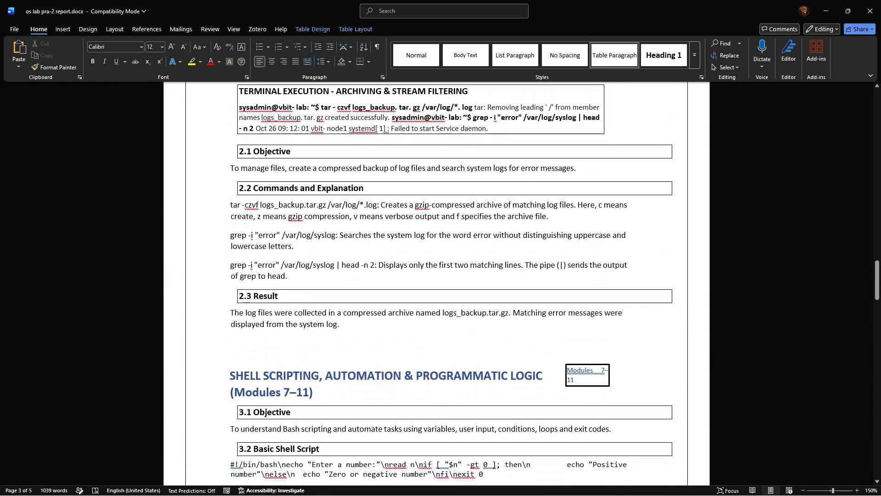
scroll(409, 269, up, 19)
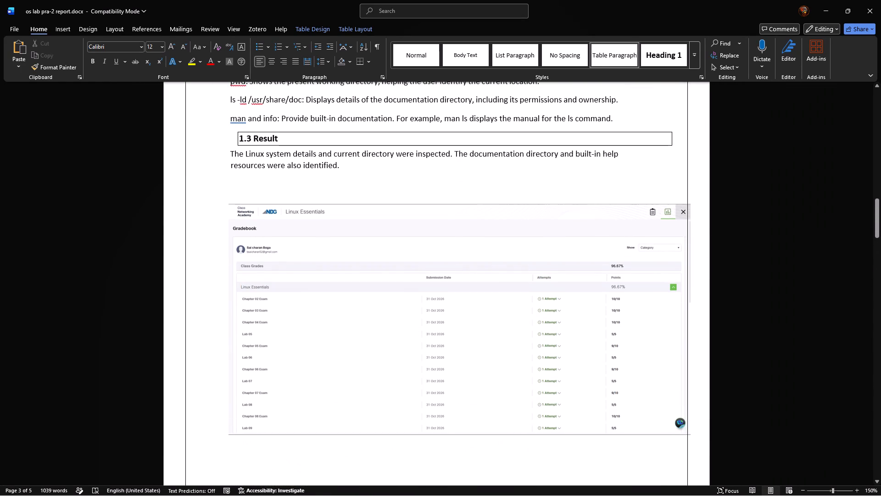
scroll(399, 287, up, 7)
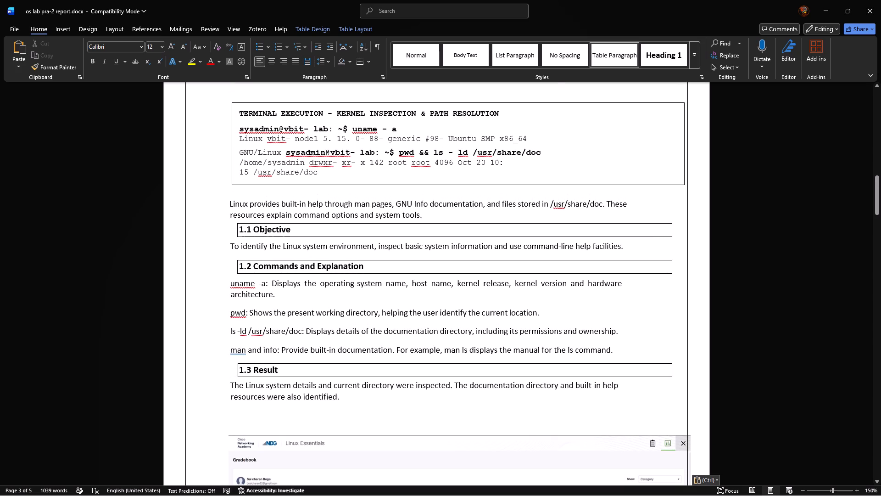
scroll(399, 284, up, 16)
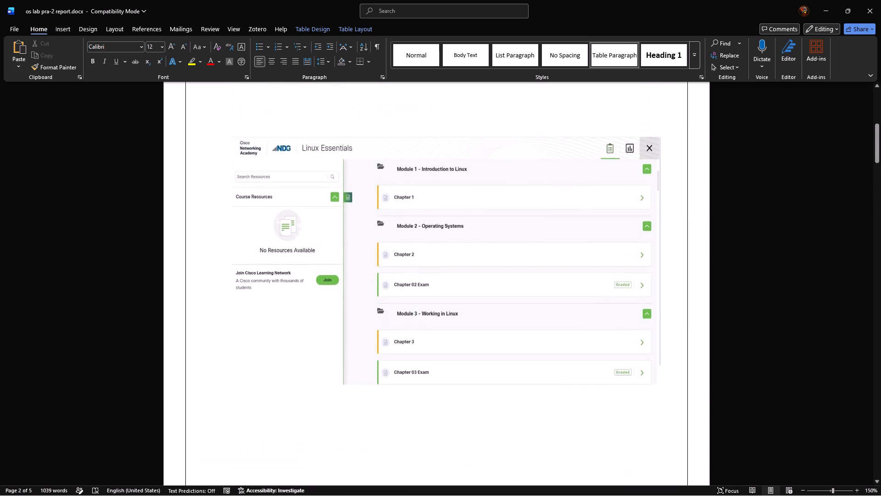
scroll(399, 284, up, 11)
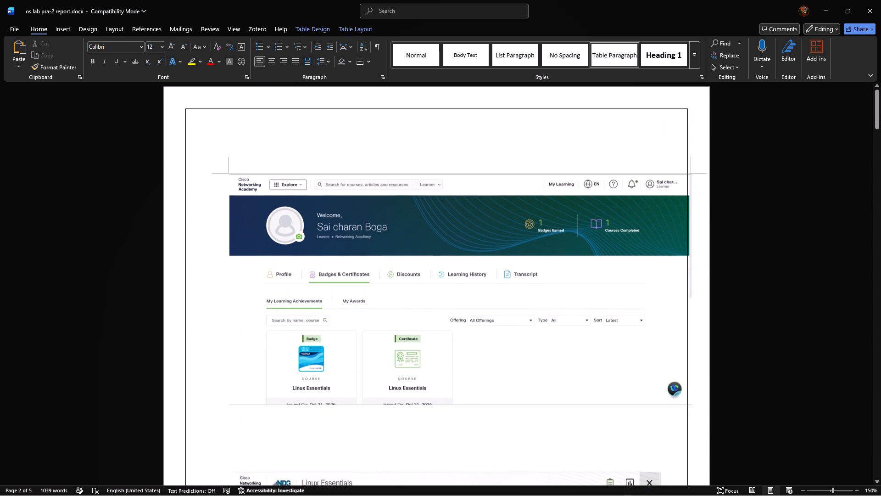
scroll(401, 284, up, 5)
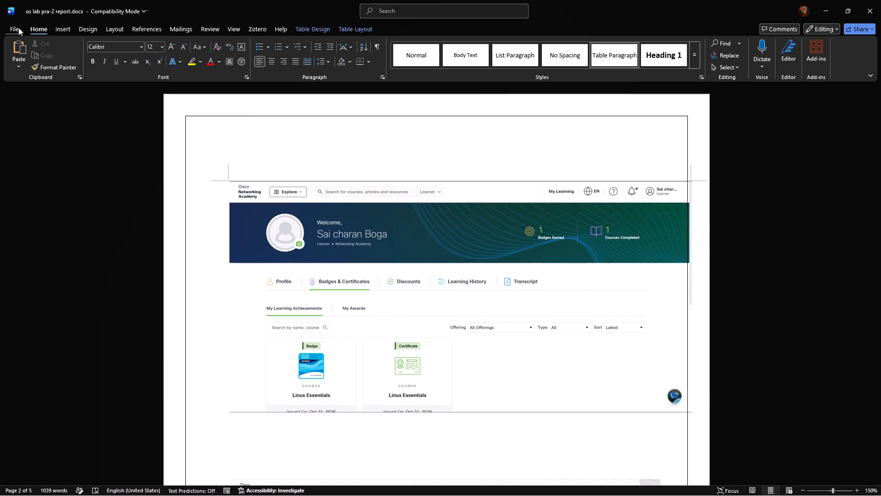
Start exporting the finished report as a PDF document.
click(18, 28)
click(35, 206)
click(272, 126)
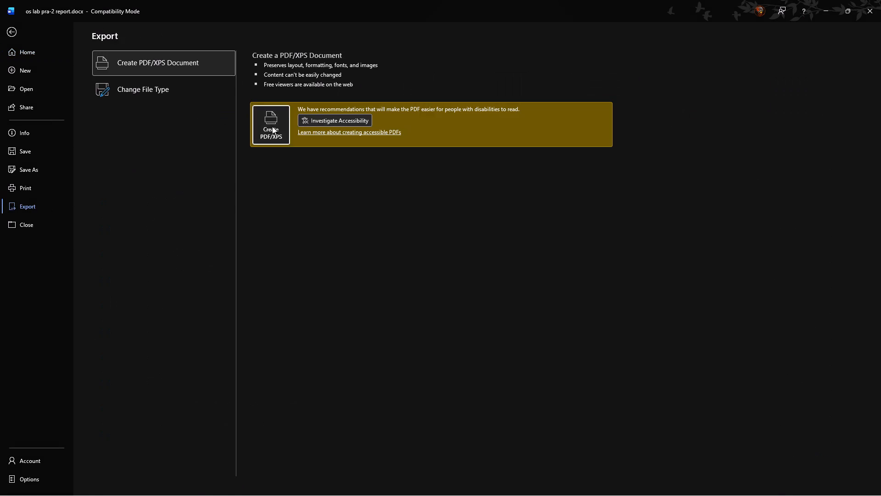
Publish the report as a PDF in the Downloads folder under the file name 1209-os lab pra-2 report.
scroll(41, 122, up, 5)
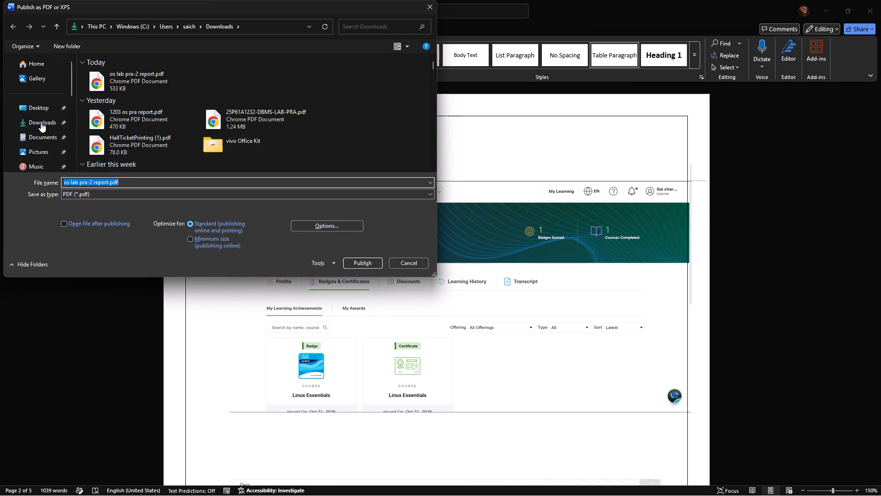
click(40, 122)
click(111, 196)
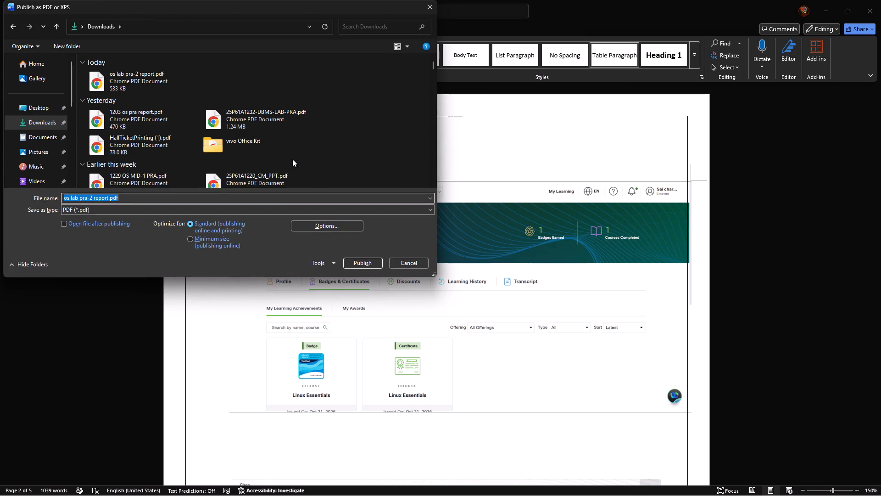
key(Right)
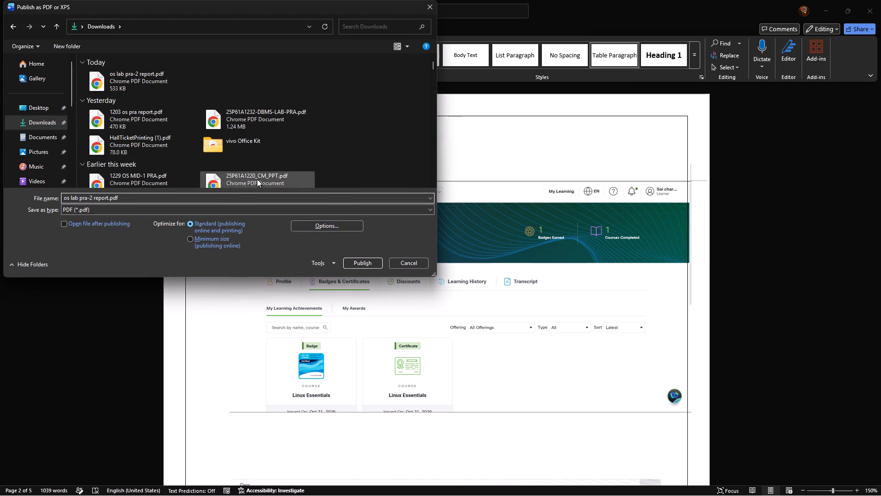
key(BackSpace)
key(BackSpace)
key(BackSpace)
key(BackSpace)
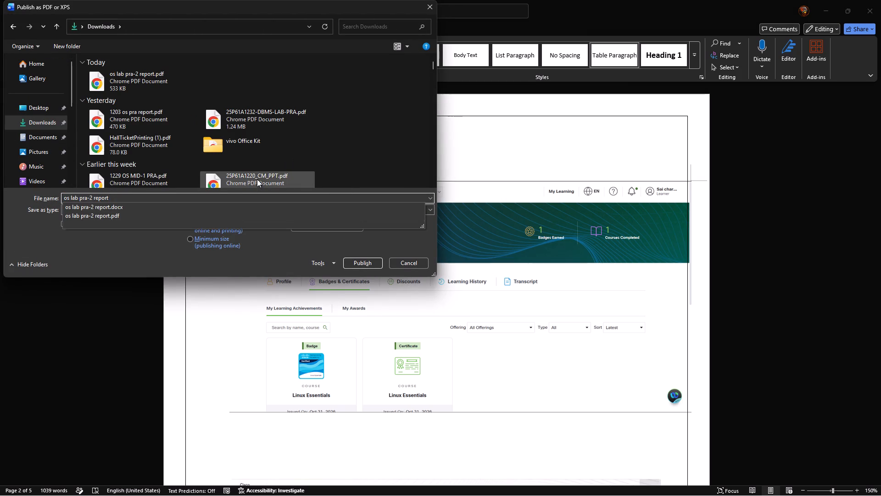
key(Home)
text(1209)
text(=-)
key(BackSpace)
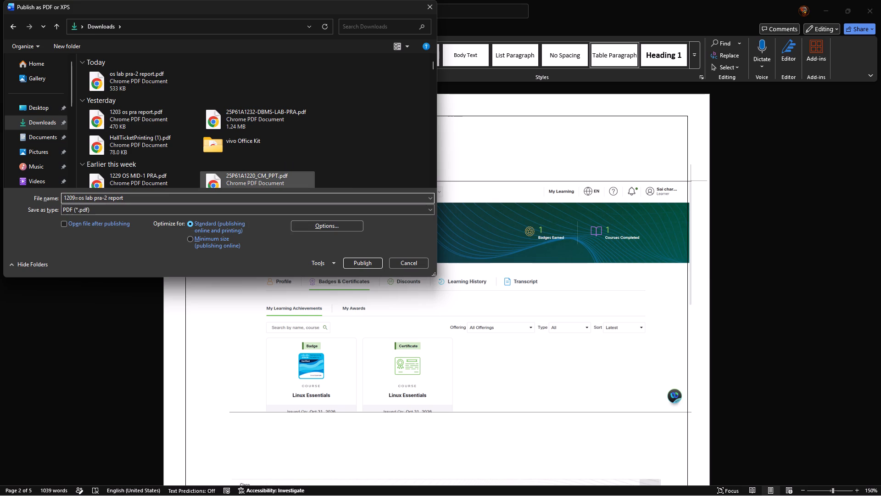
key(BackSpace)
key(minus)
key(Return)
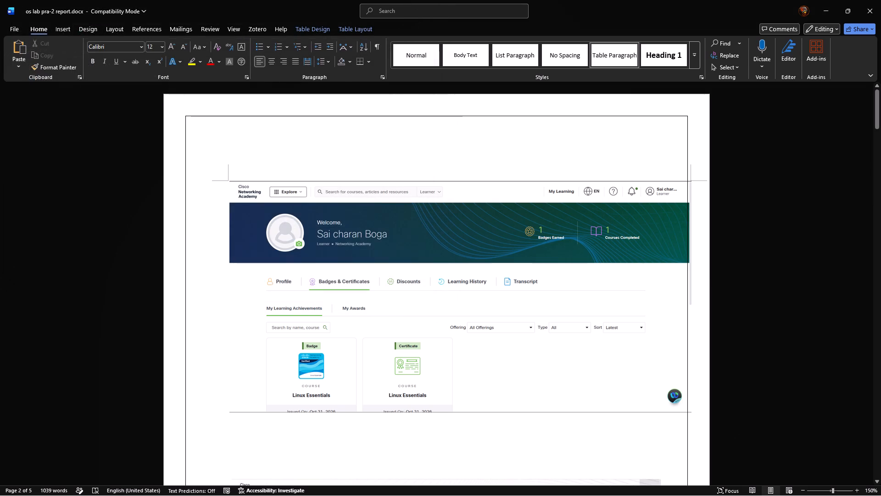
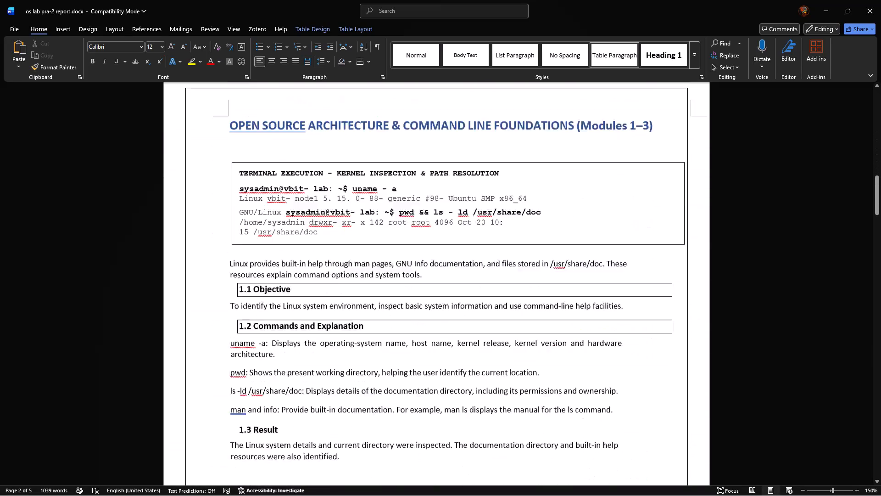
Review the report once more from the Modules 1–3 section through the gradebook picture and the Modules 4–6 and 7–11 sections.
scroll(406, 233, down, 11)
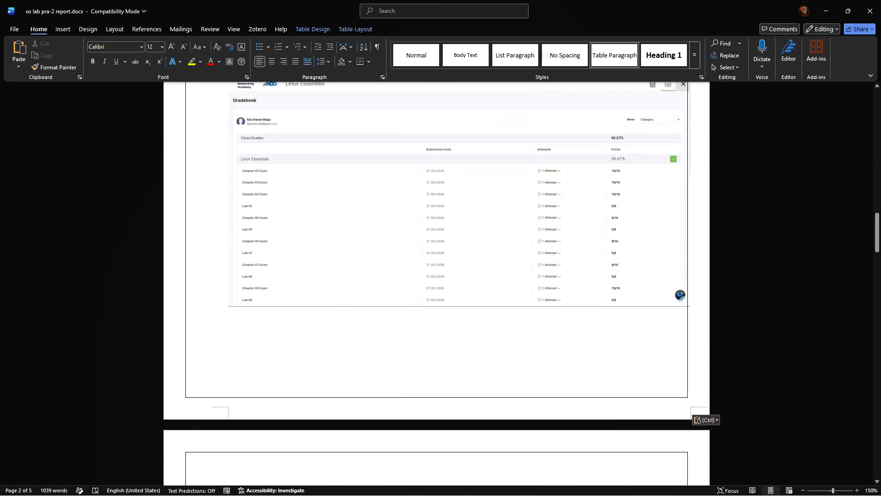
scroll(406, 234, down, 15)
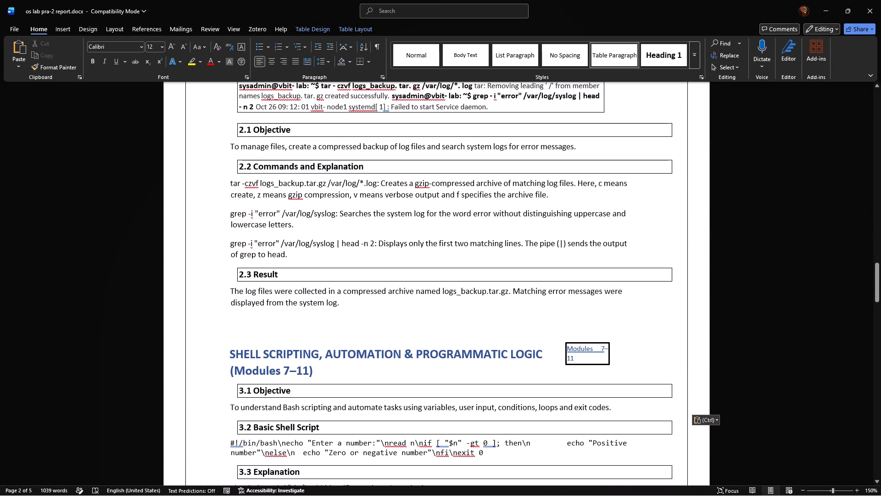
scroll(177, 273, down, 19)
scroll(147, 275, down, 5)
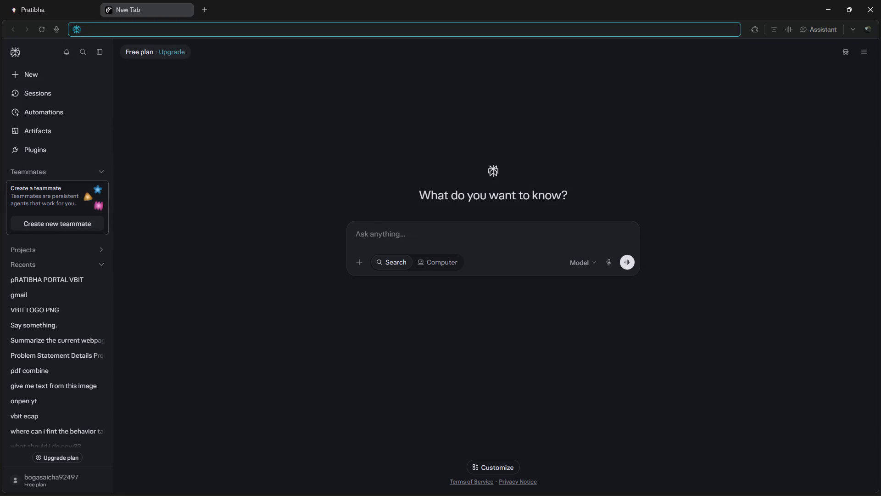
text(ciso)
key(space)
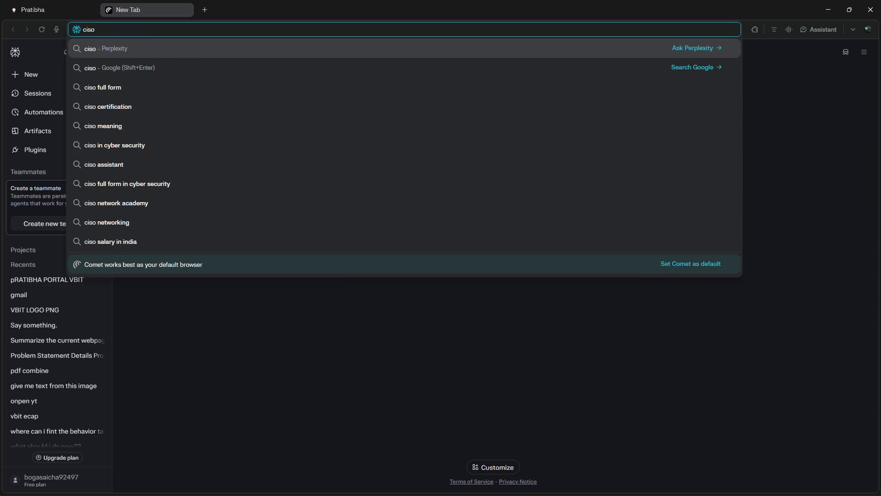
key(shift+Return)
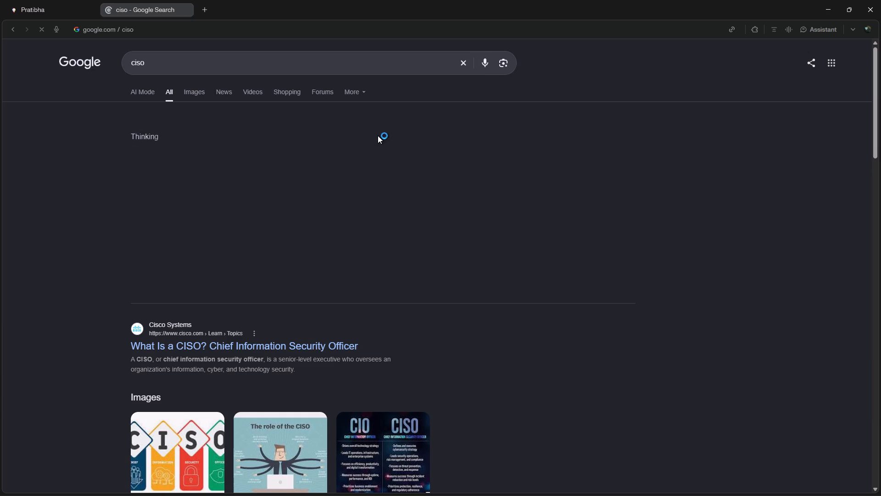
Refine the Google search to "cisco linux essentials" and open the Cisco Networking Academy Linux Essentials course page.
click(208, 56)
key(space)
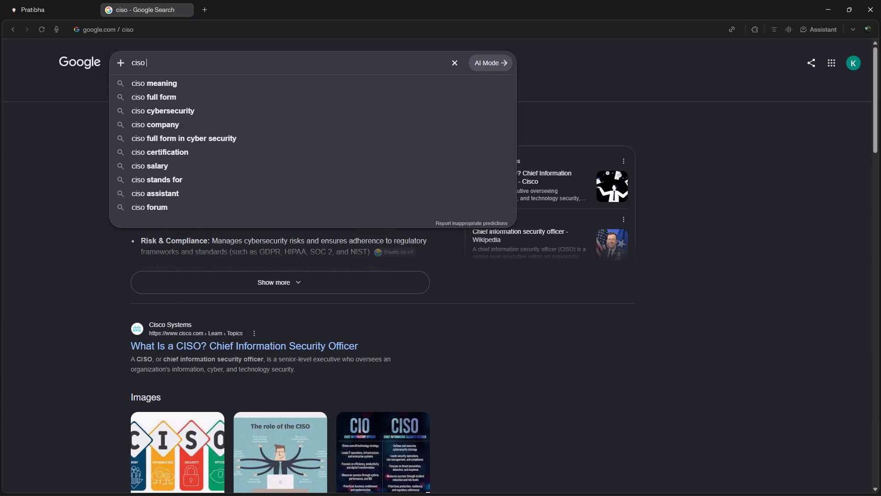
text(linu)
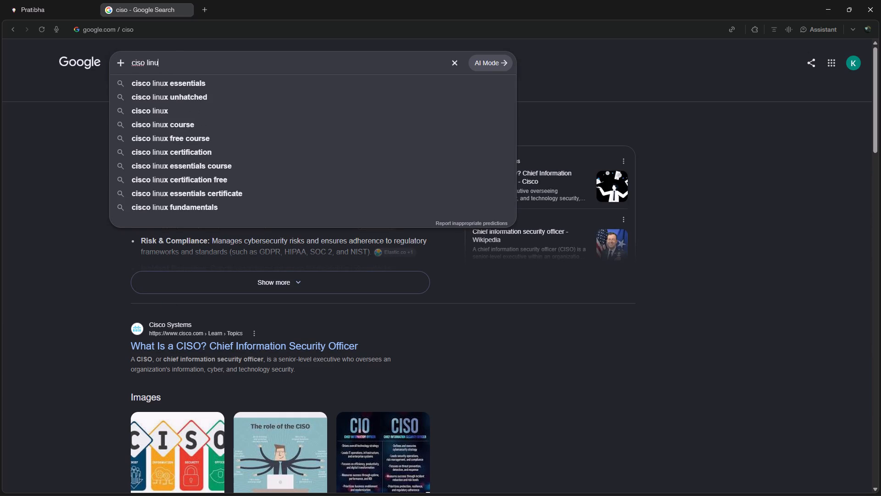
key(Down)
key(Return)
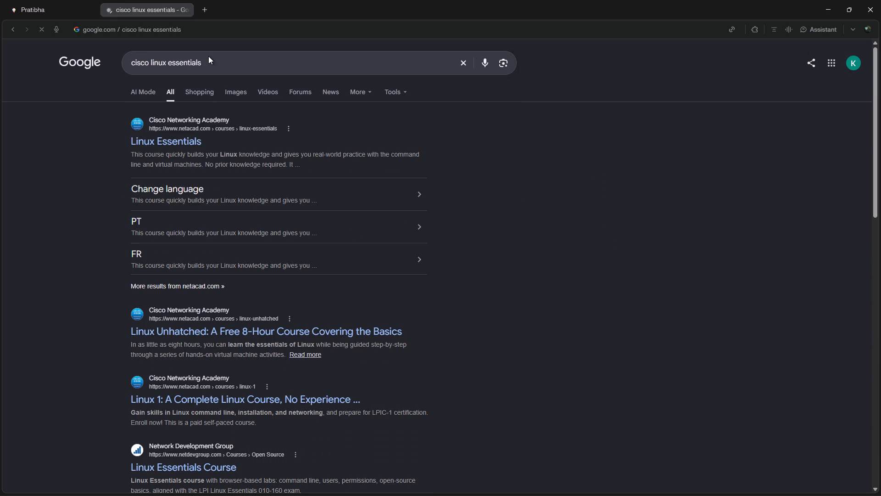
click(176, 148)
click(177, 142)
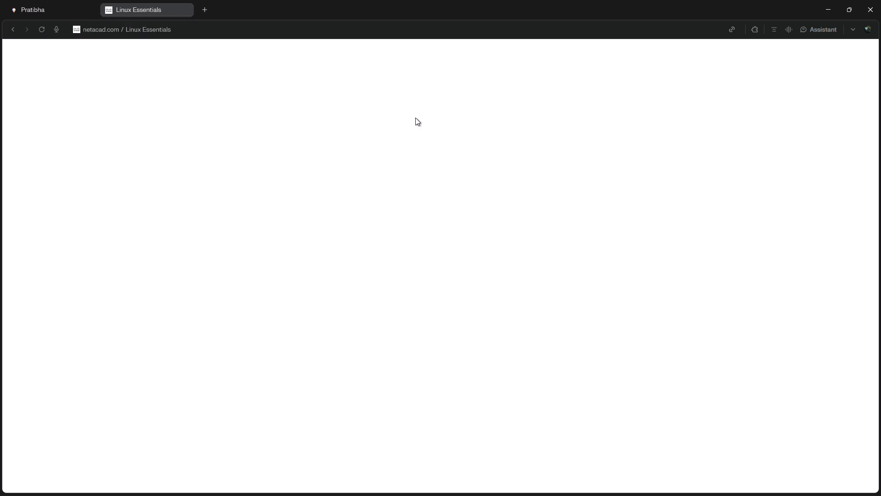
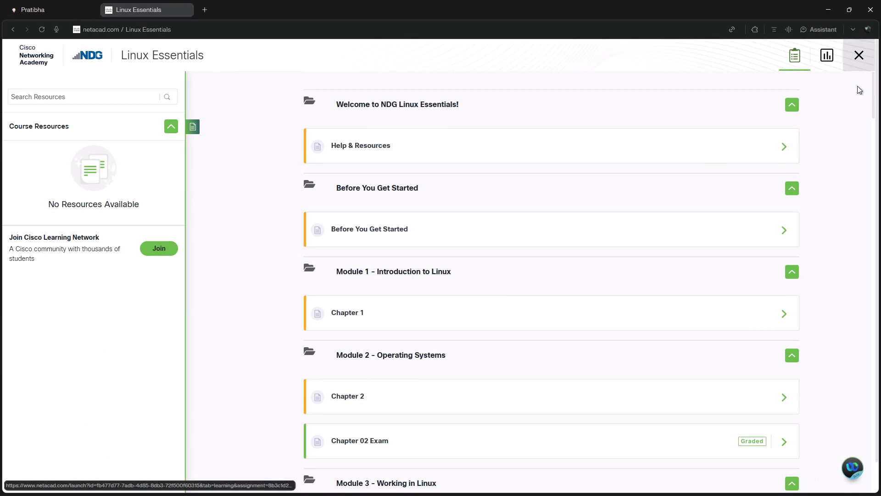
Open the Linux Essentials gradebook, collapse the Chapter 02 Exam attempts, and copy a screenshot of the whole page.
click(827, 62)
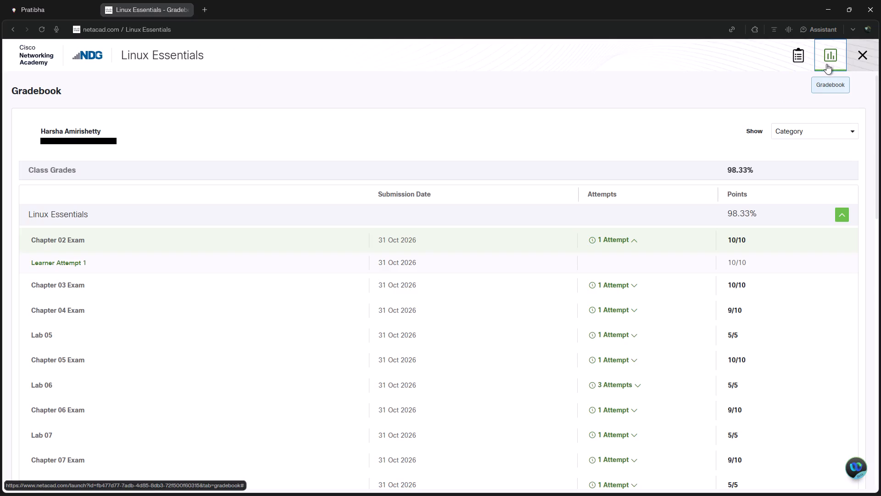
click(621, 233)
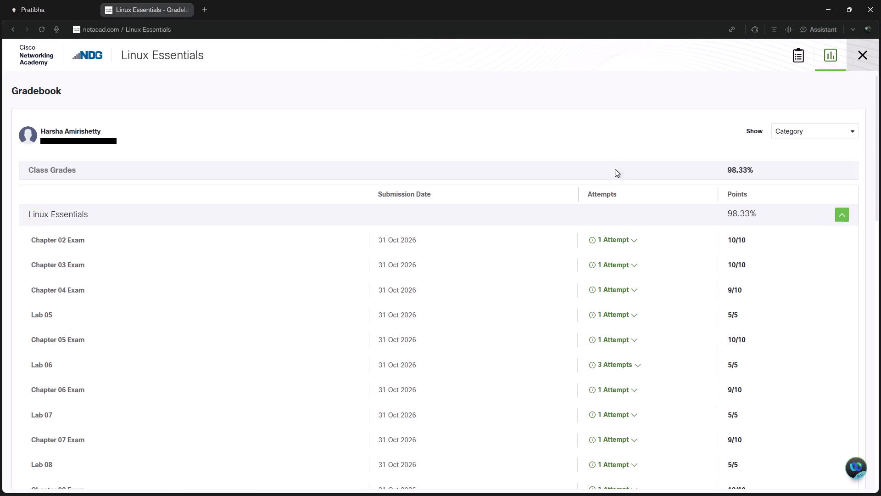
key(shift+super+s)
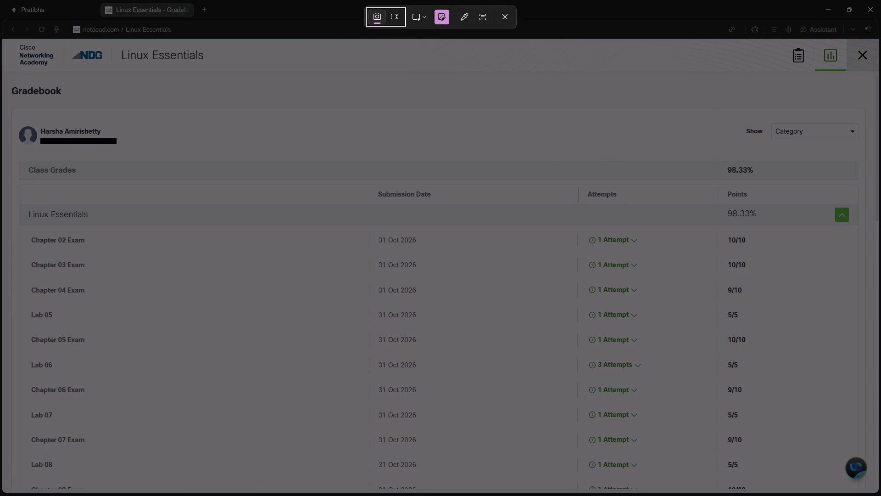
drag(0, 36, 880, 495)
key(ctrl+c)
Switch to Word and replace the old gradebook picture below section 1.3 Result with the copied screenshot.
key(alt+Tab)
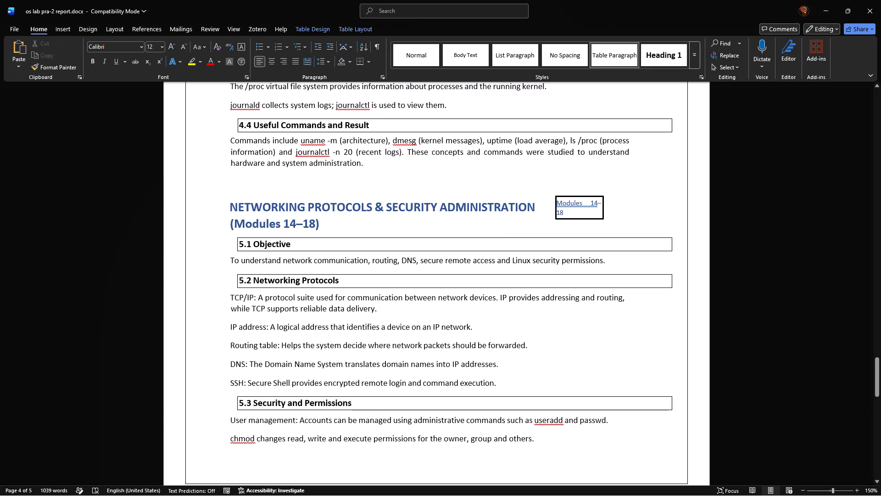
scroll(408, 242, up, 20)
scroll(408, 242, up, 20)
scroll(408, 242, up, 1)
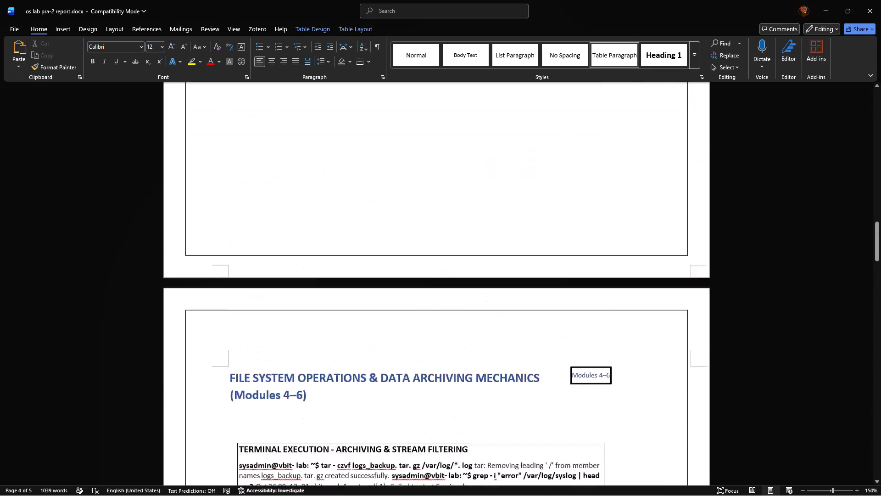
scroll(410, 242, up, 9)
click(422, 349)
key(Delete)
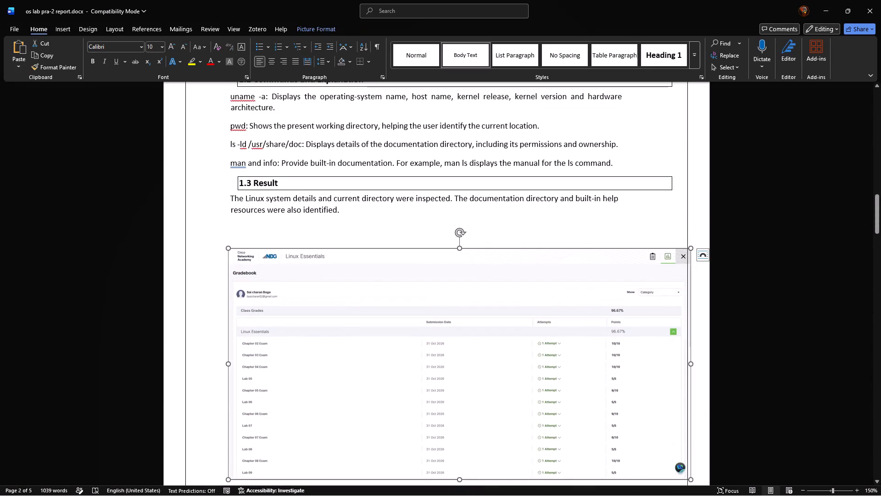
key(ctrl+v)
Delete the old Badges & Certificates profile picture at the start of the report's first page.
scroll(418, 337, up, 8)
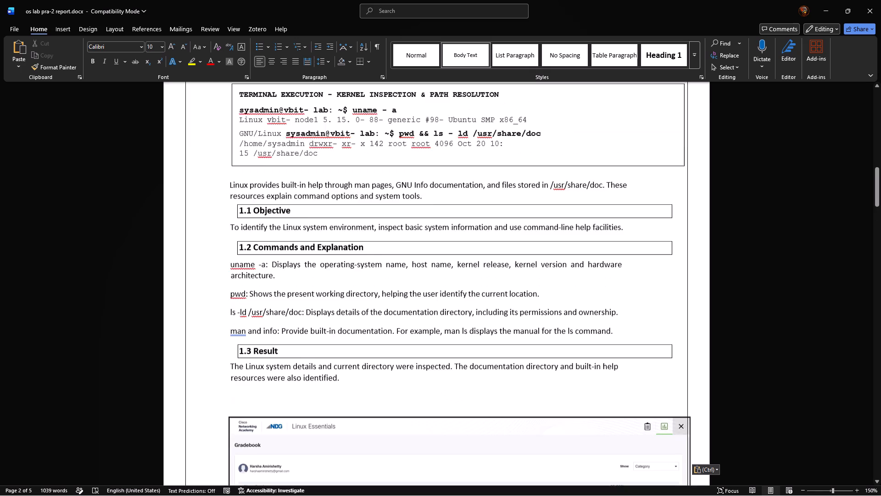
scroll(418, 337, up, 18)
scroll(421, 375, up, 6)
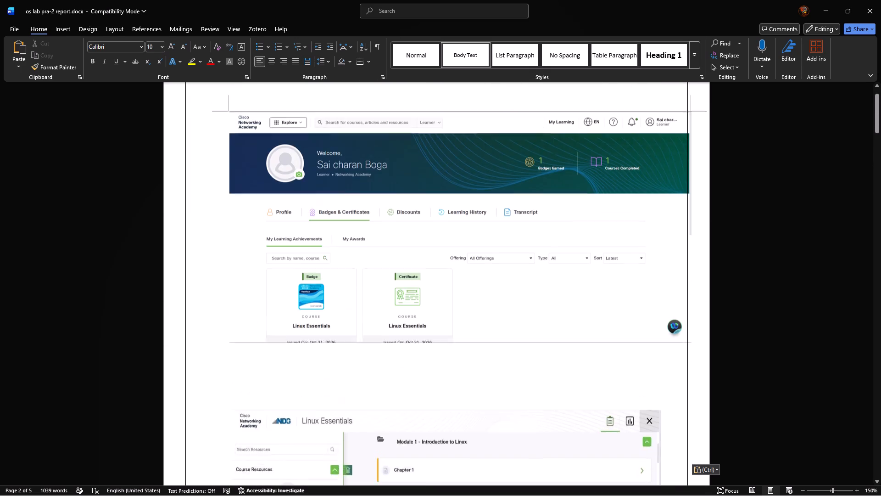
click(423, 366)
key(Delete)
Switch to Comet, show all achievements from My Learning, and copy a screenshot of the Badges & Certificates page.
key(alt+Tab)
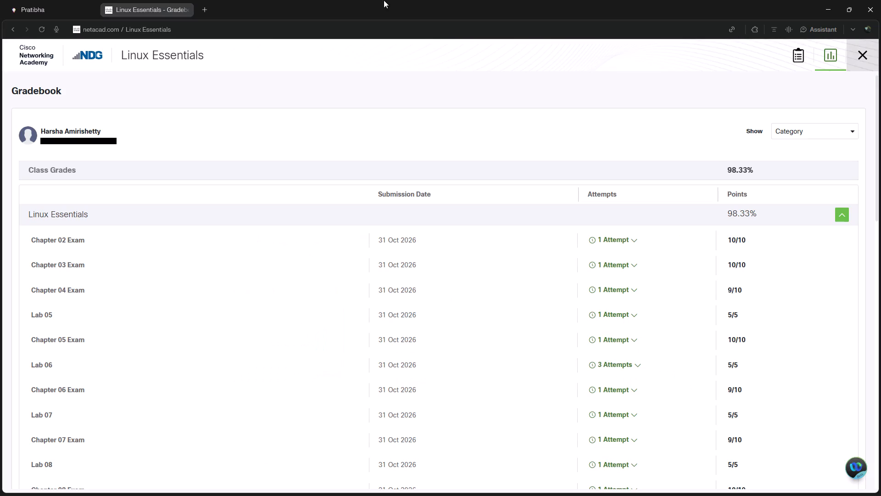
click(868, 61)
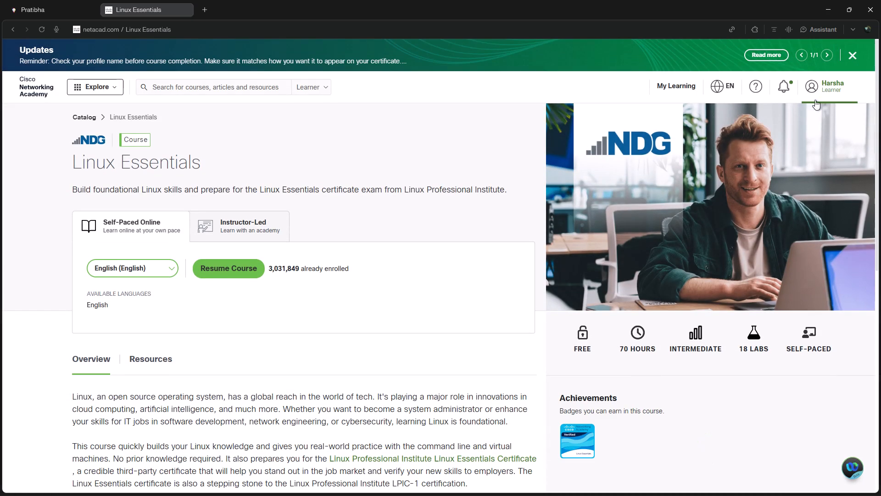
click(798, 94)
click(819, 93)
click(703, 120)
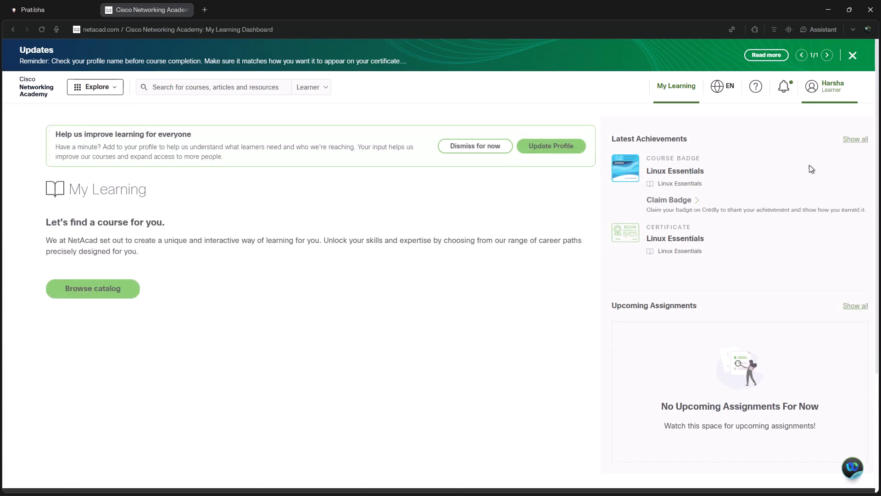
click(858, 126)
scroll(817, 187, up, 3)
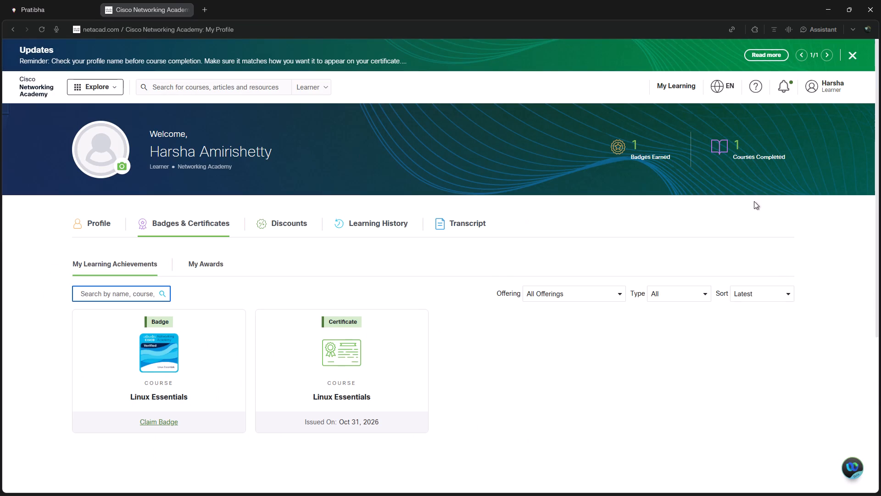
key(shift+super+s)
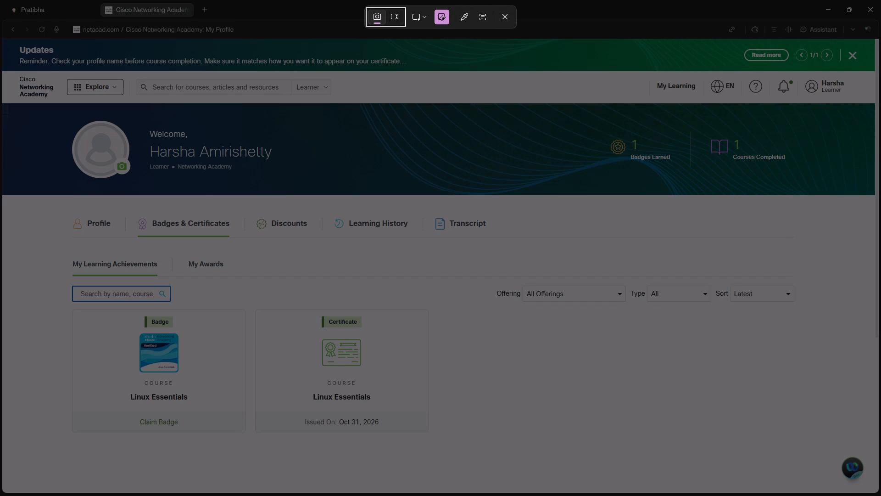
drag(0, 39, 880, 495)
key(ctrl+c)
Switch to Word and paste the Badges & Certificates screenshot at the start of the first page.
key(alt+Tab)
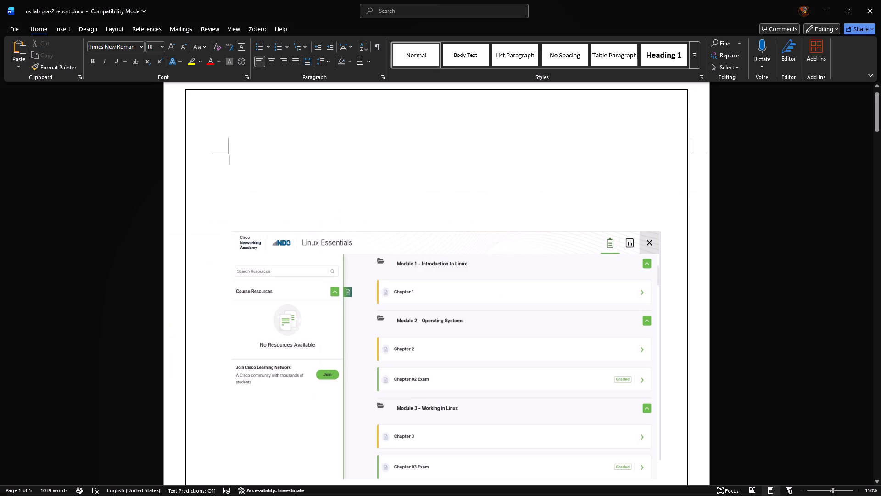
scroll(374, 217, up, 5)
key(ctrl+v)
scroll(405, 229, down, 7)
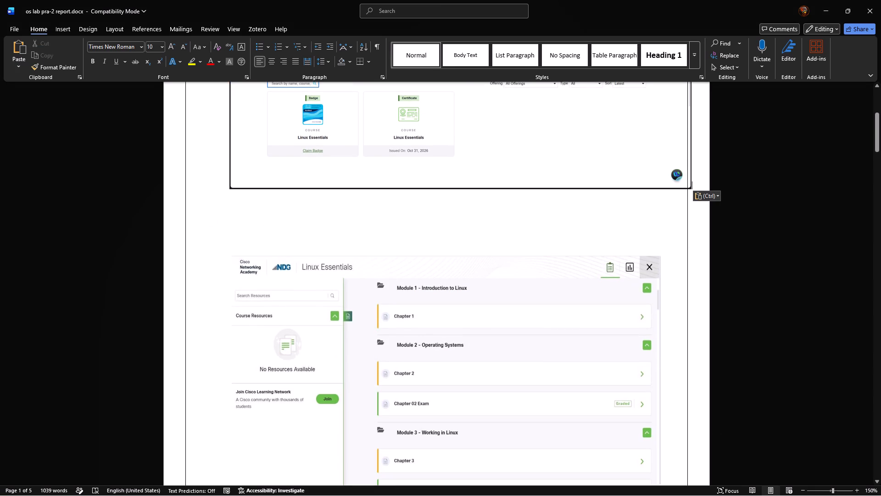
click(688, 184)
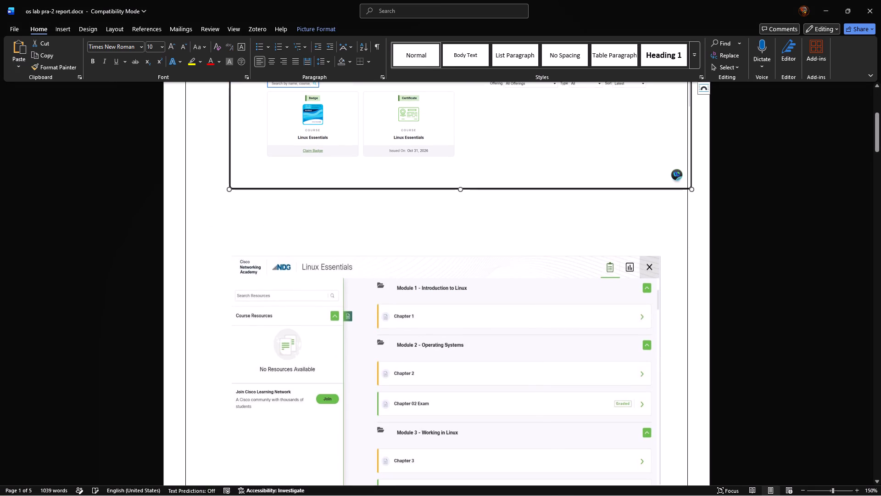
Switch to Comet, search Networking Academy for "linux", and resume the Linux Essentials course.
key(alt+Tab)
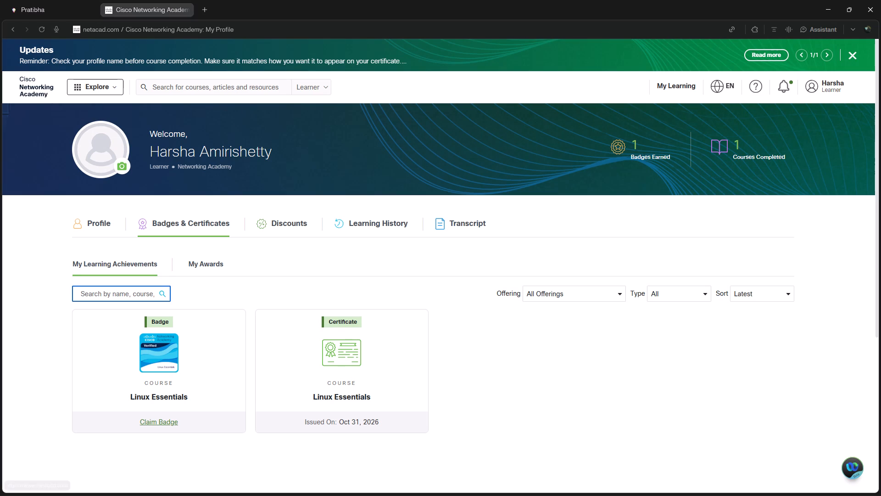
click(189, 90)
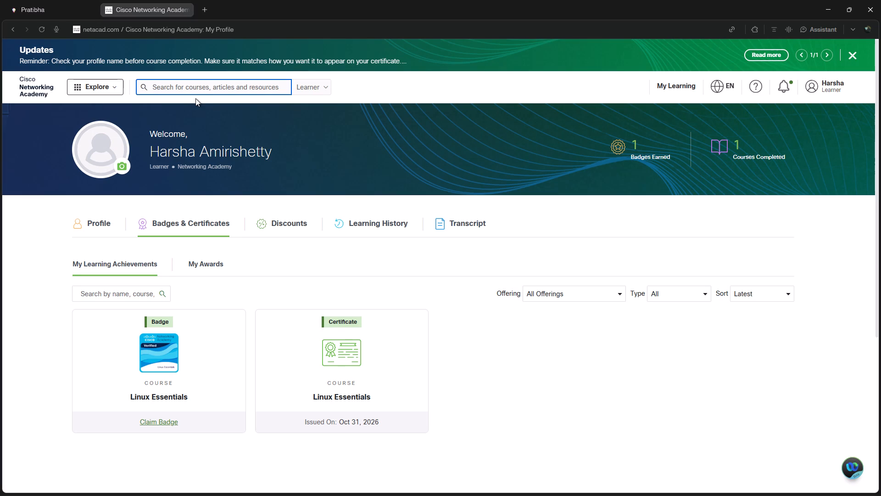
text(li)
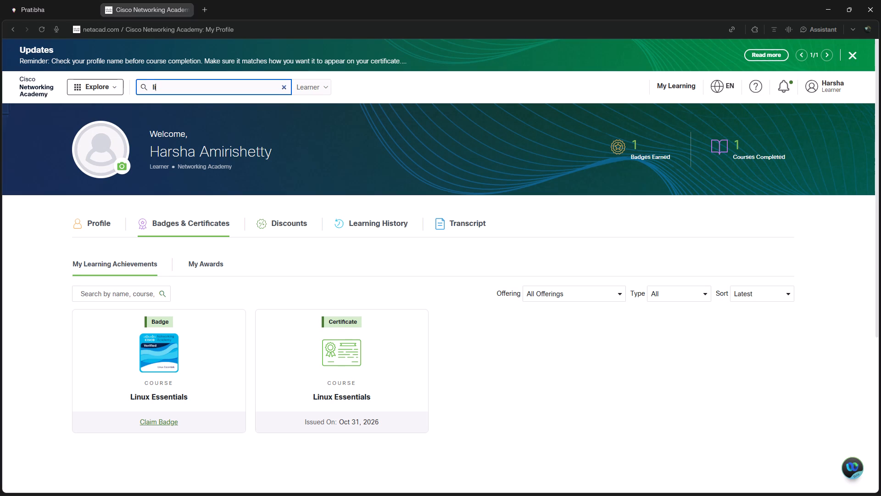
text(nux)
key(space)
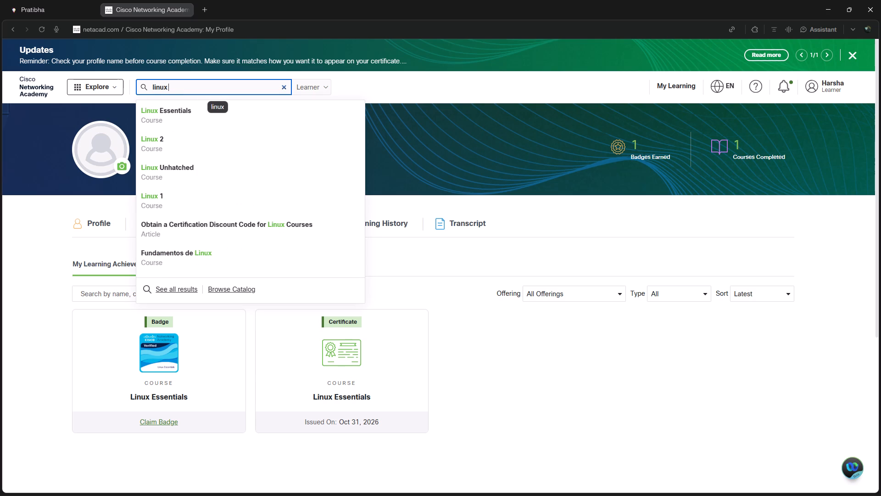
click(188, 115)
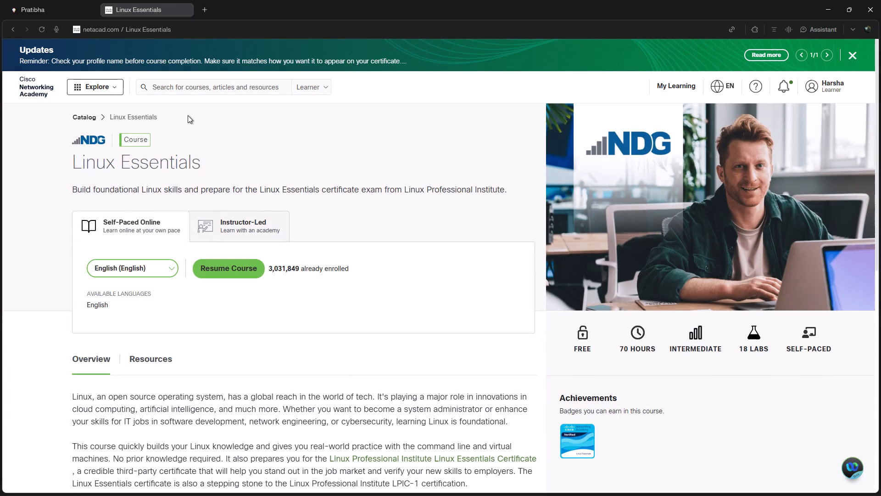
click(229, 274)
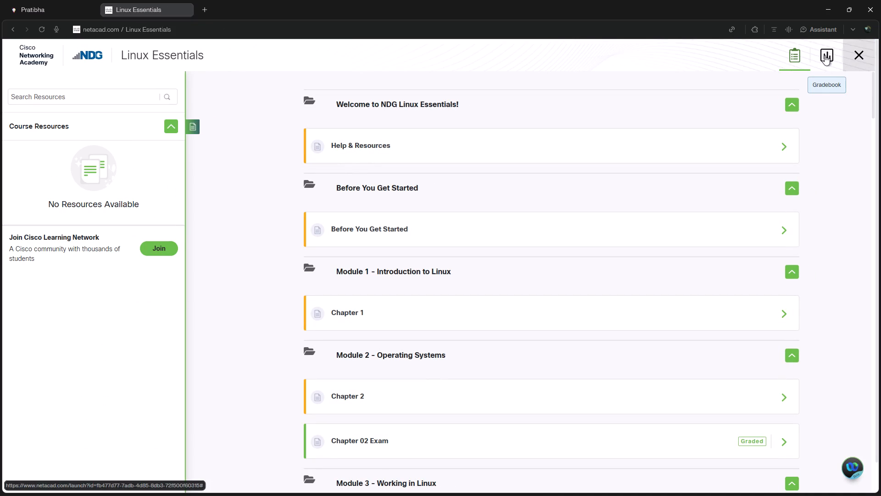
Open the course gradebook and look through the exam and lab grades down to the challenge labs.
click(825, 55)
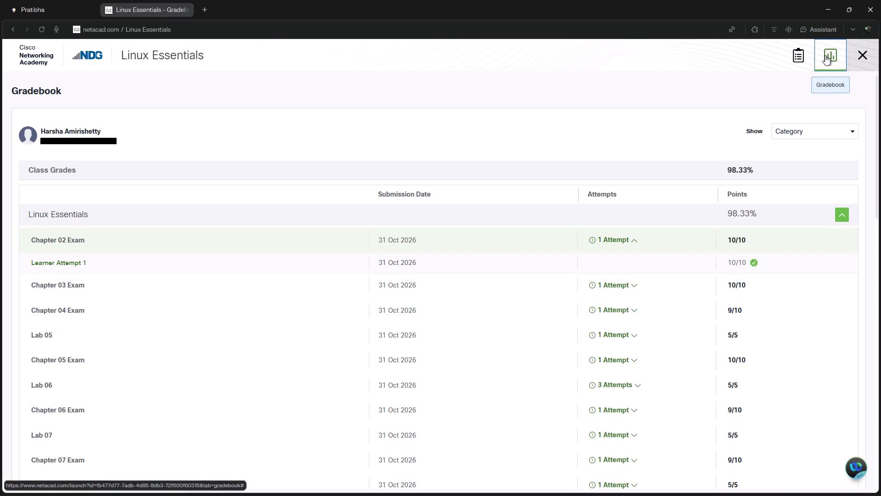
click(812, 55)
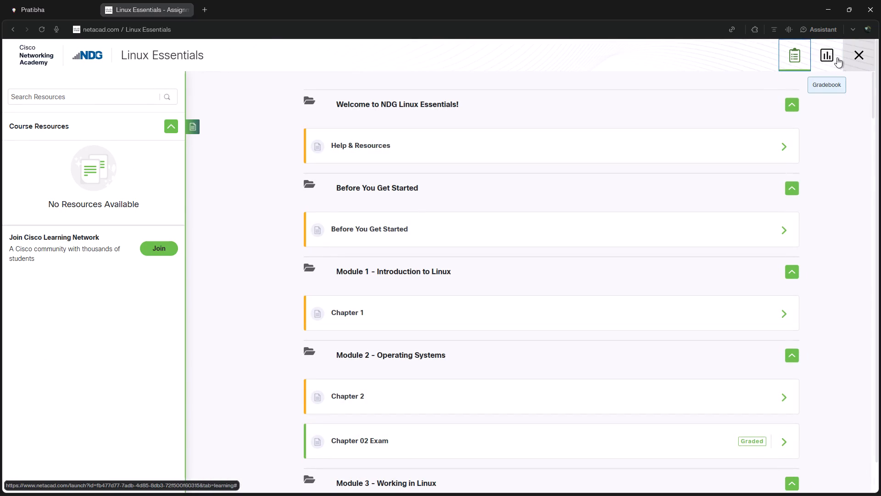
click(836, 57)
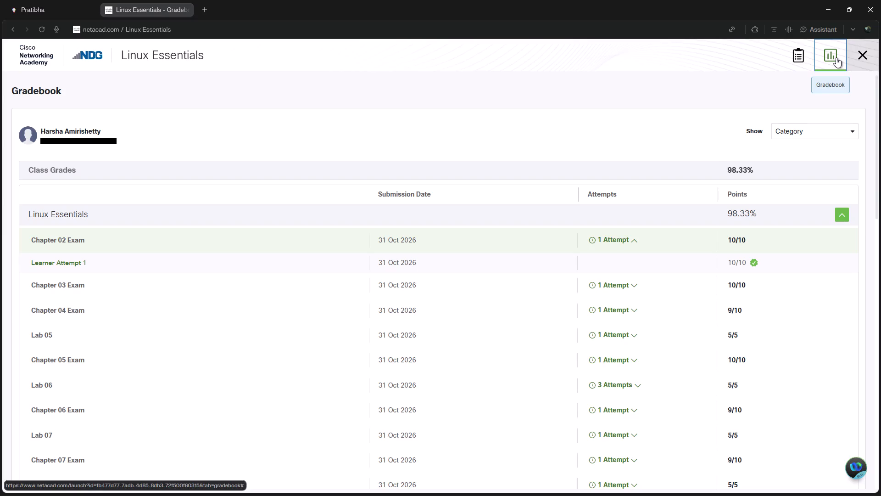
scroll(634, 193, down, 19)
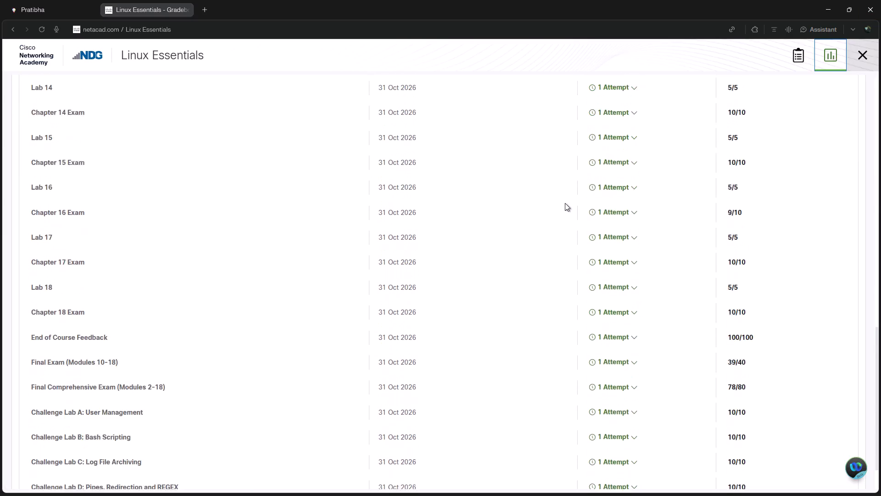
scroll(565, 203, down, 3)
scroll(564, 203, up, 20)
scroll(564, 203, up, 7)
Switch to Word and check the profile, course outline and gradebook screenshots on the report's first two pages.
key(alt+Tab)
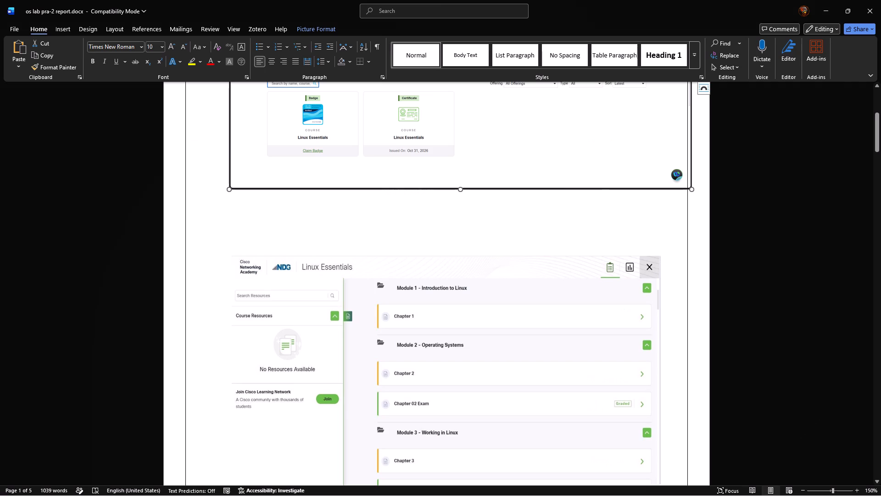
scroll(408, 264, down, 13)
scroll(406, 243, up, 6)
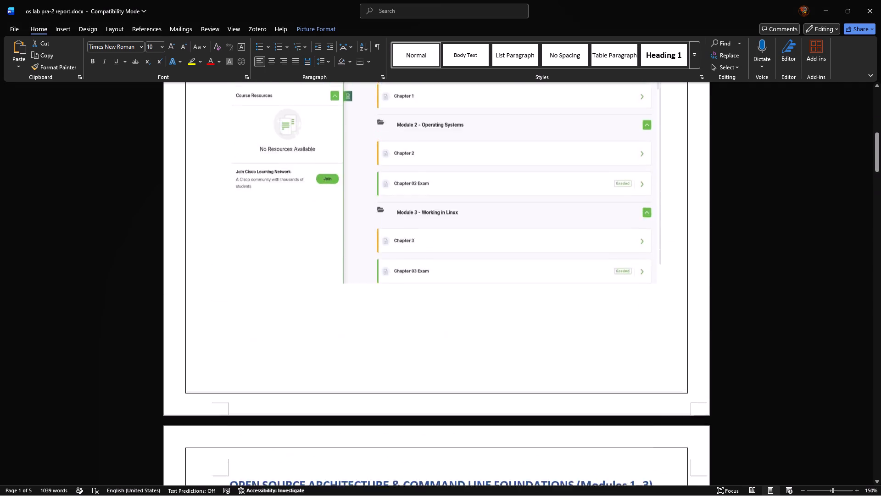
scroll(404, 245, up, 13)
scroll(521, 246, down, 2)
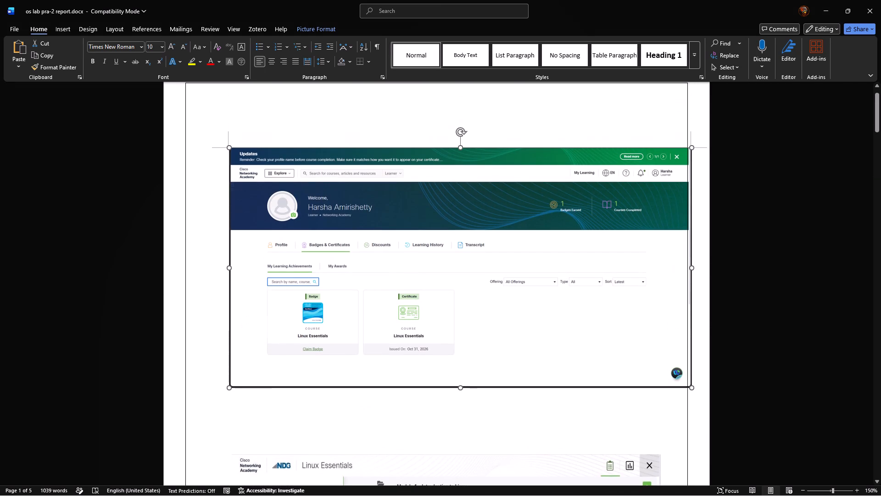
scroll(520, 248, down, 20)
scroll(520, 248, down, 13)
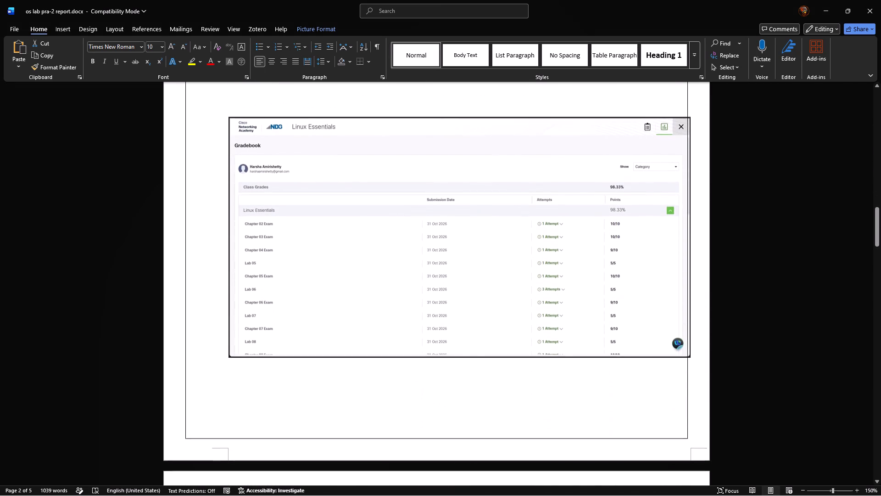
scroll(467, 263, up, 20)
scroll(467, 263, up, 11)
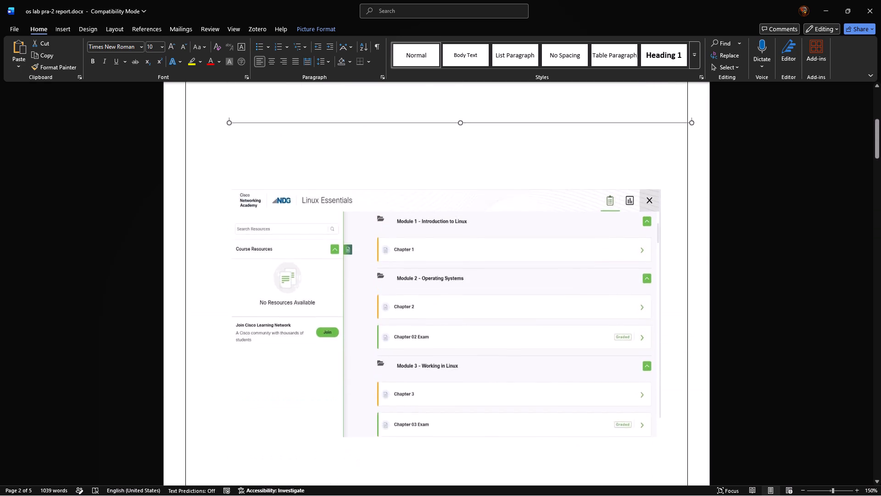
scroll(468, 268, up, 10)
click(86, 275)
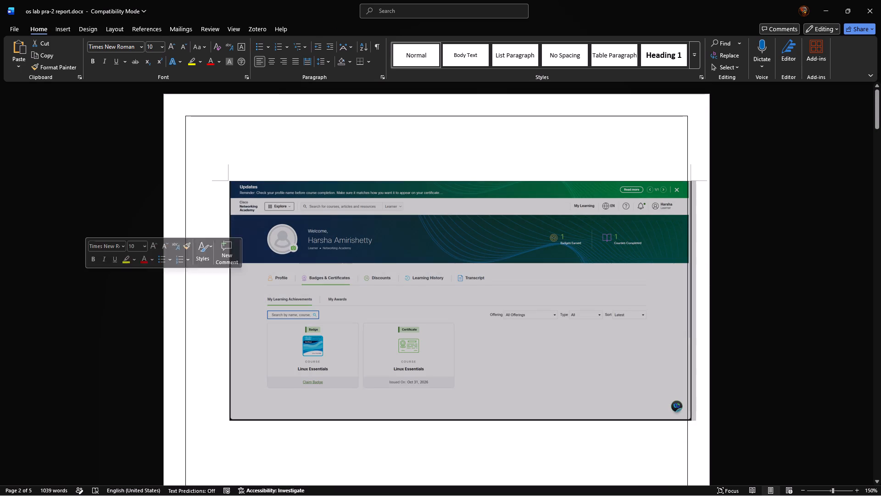
Start a PDF export to Downloads, reusing the file name "1209-os lab pra-2 report.pdf" and removing the 9 from its prefix.
click(10, 27)
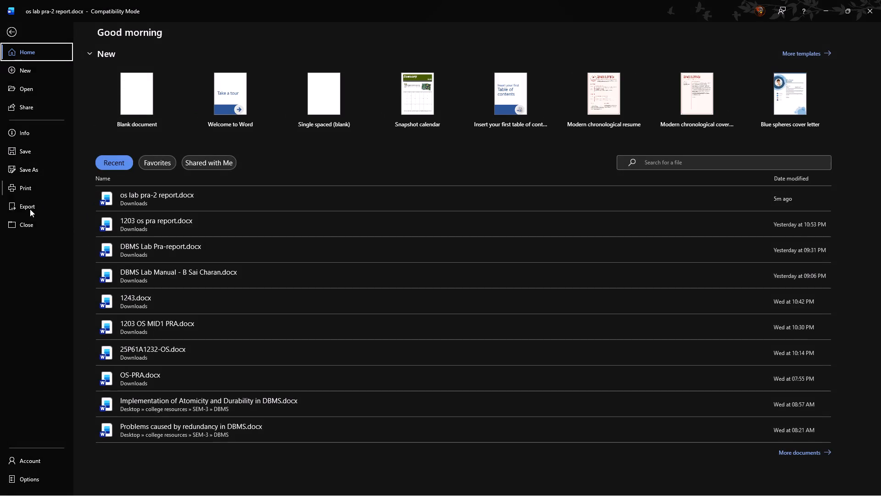
click(30, 209)
click(262, 136)
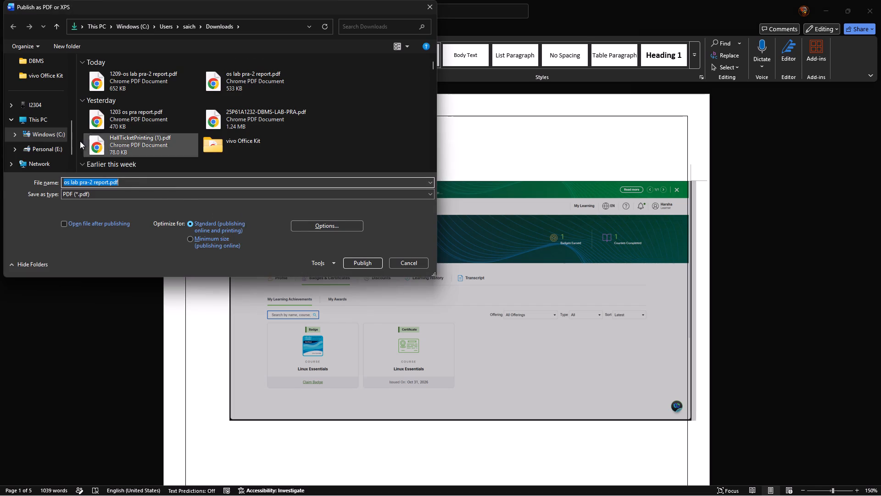
click(136, 79)
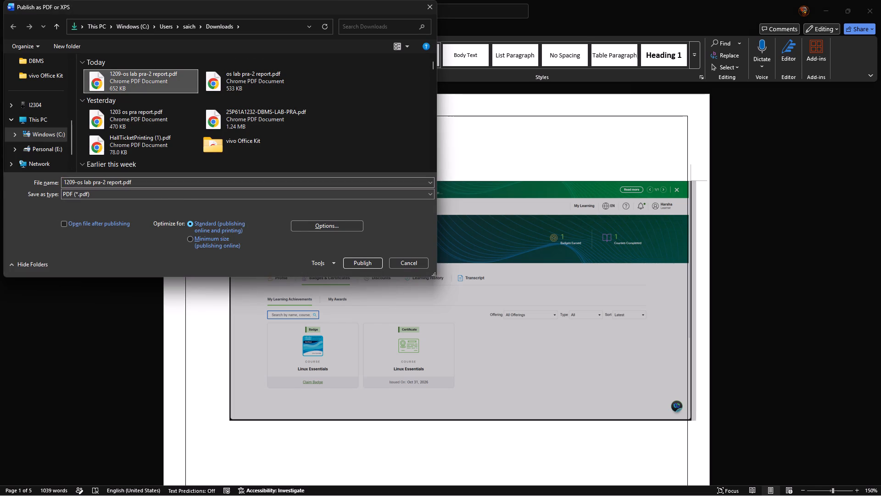
click(78, 182)
click(75, 180)
key(BackSpace)
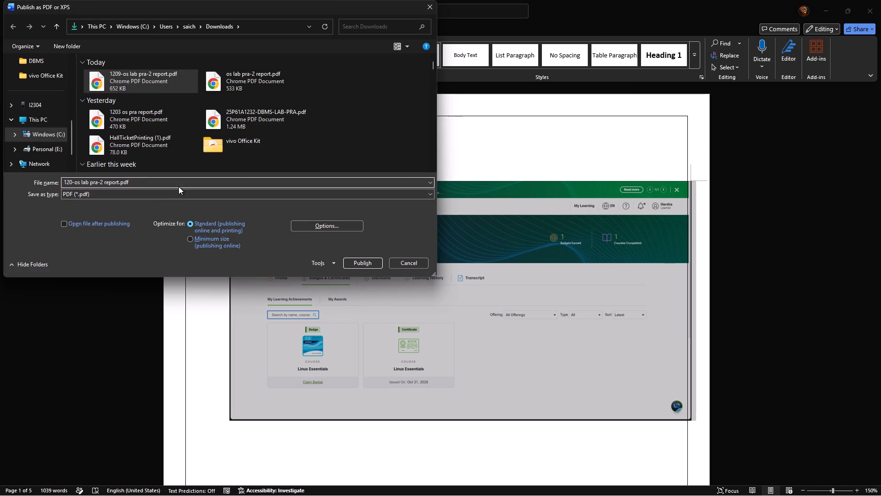
Complete the file name as "1207-os lab pra-2 report.pdf" and publish the PDF to Downloads.
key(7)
key(Return)
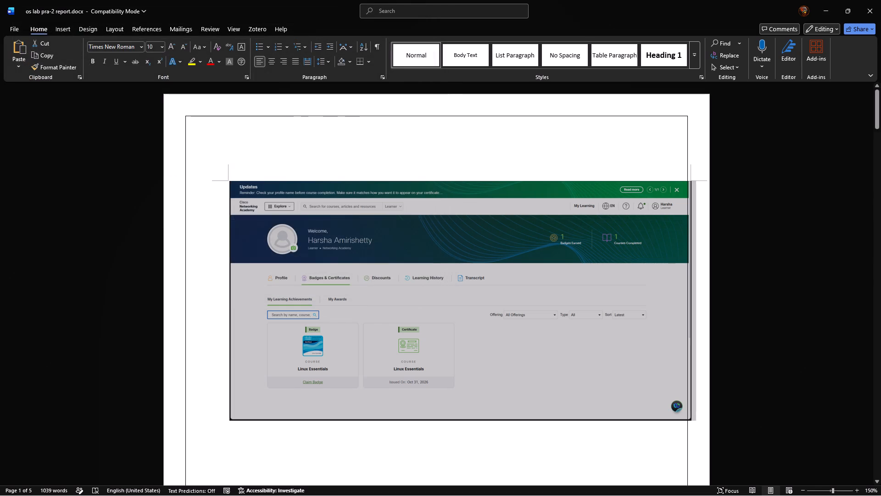
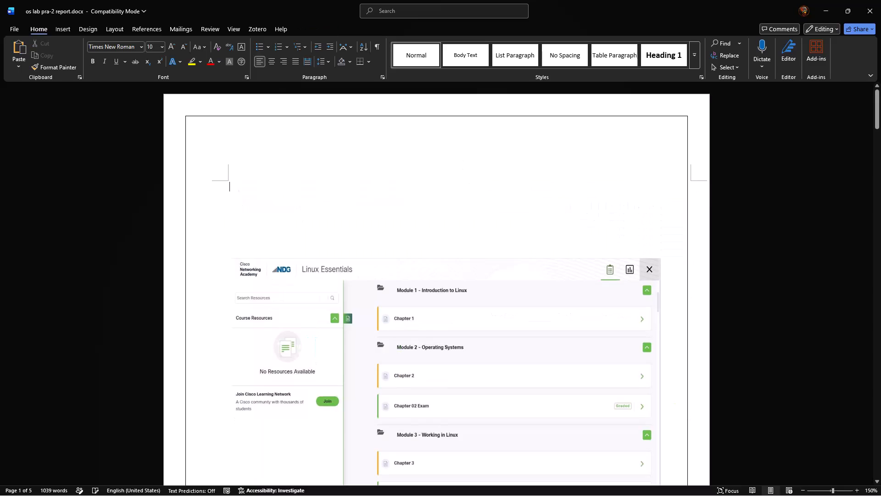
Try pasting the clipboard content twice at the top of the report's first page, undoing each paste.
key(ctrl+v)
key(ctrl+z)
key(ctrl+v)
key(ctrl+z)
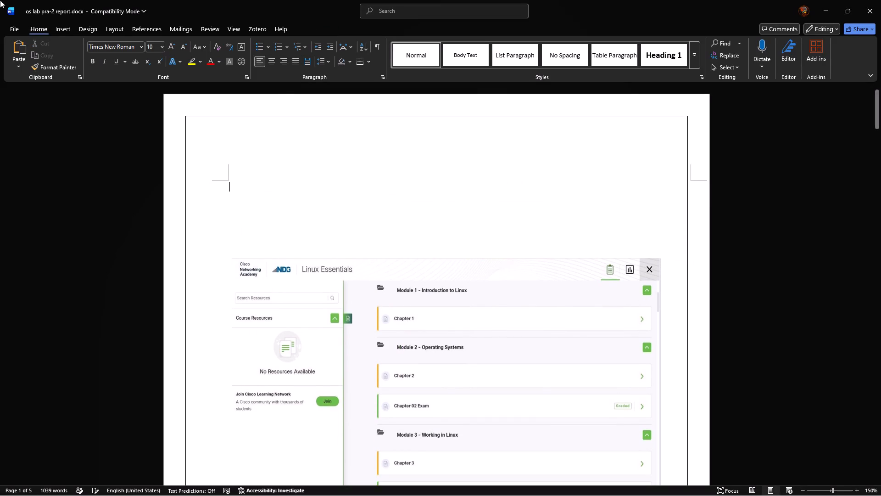
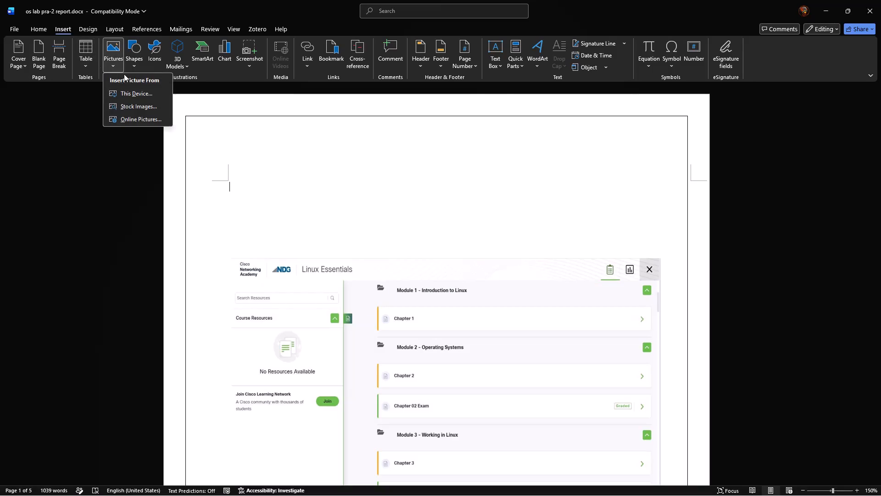
Insert the picture "WhatsApp Image 2026-11-06 at 7.54.48 AM.jpeg" from Downloads at the top of the report's first page.
click(139, 91)
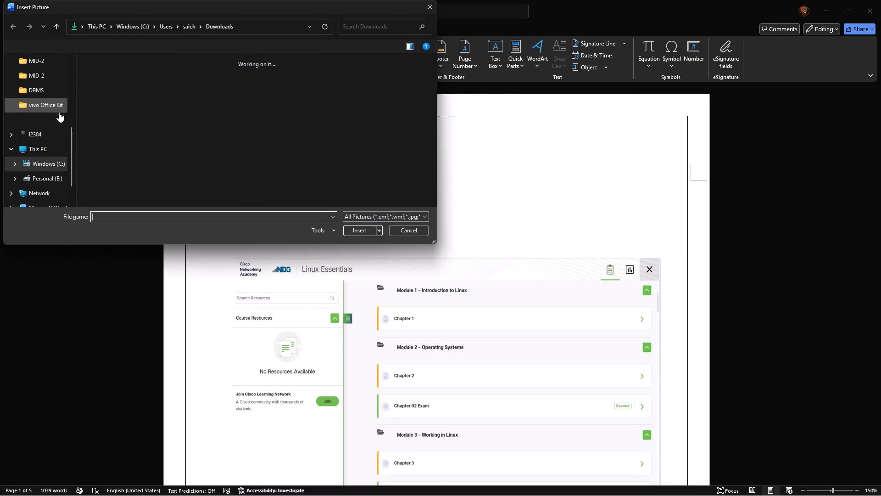
scroll(40, 155, up, 7)
click(38, 123)
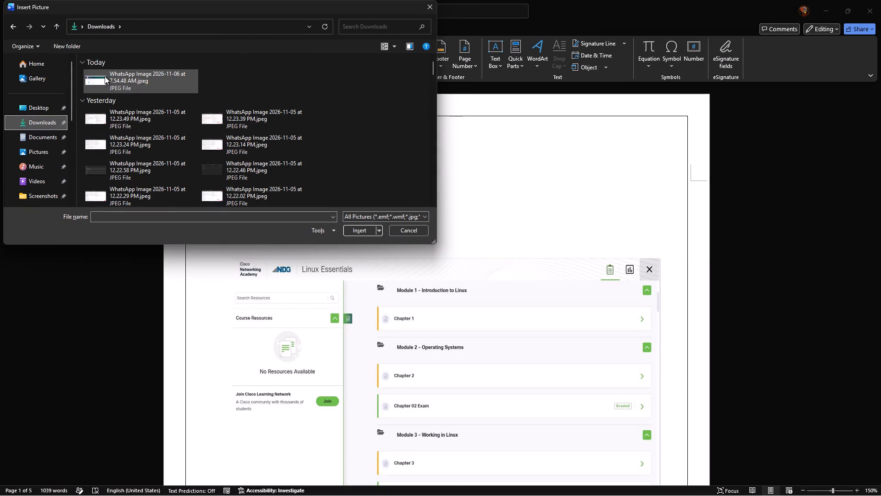
double_click(105, 76)
Delete the Linux Essentials gradebook screenshot below the 1.3 Result paragraph.
scroll(370, 252, down, 20)
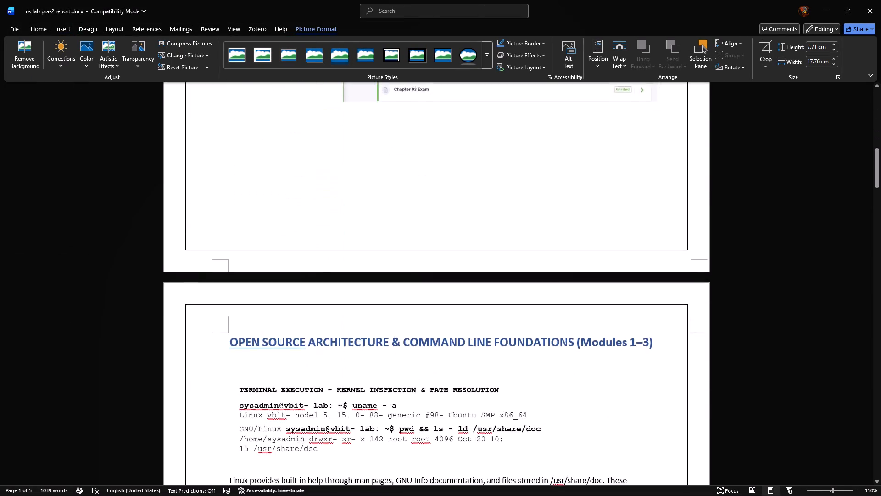
scroll(370, 252, down, 18)
scroll(380, 215, up, 3)
click(380, 215)
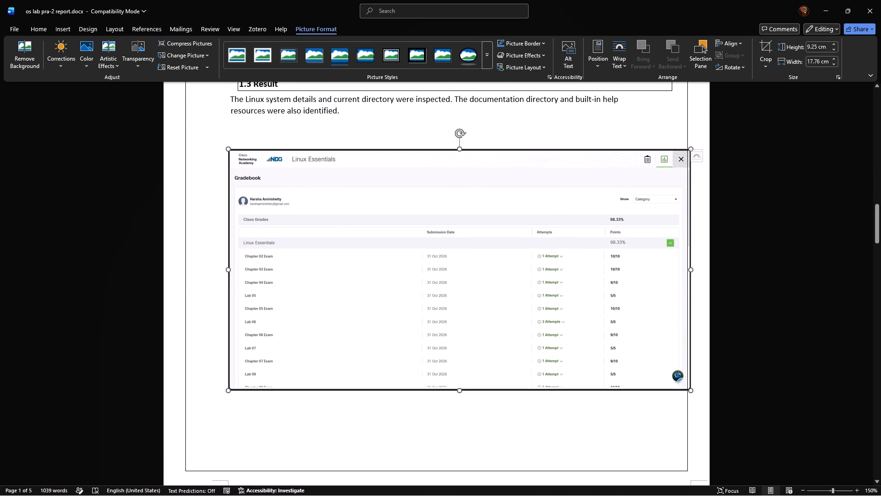
key(Delete)
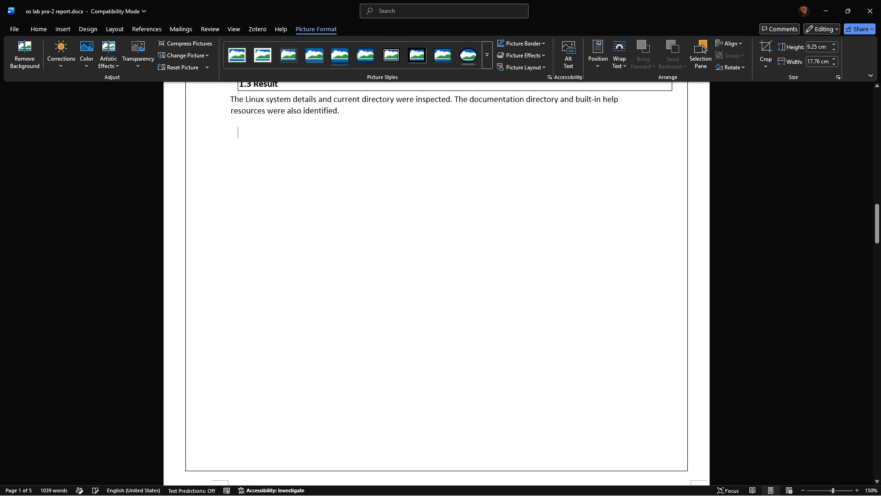
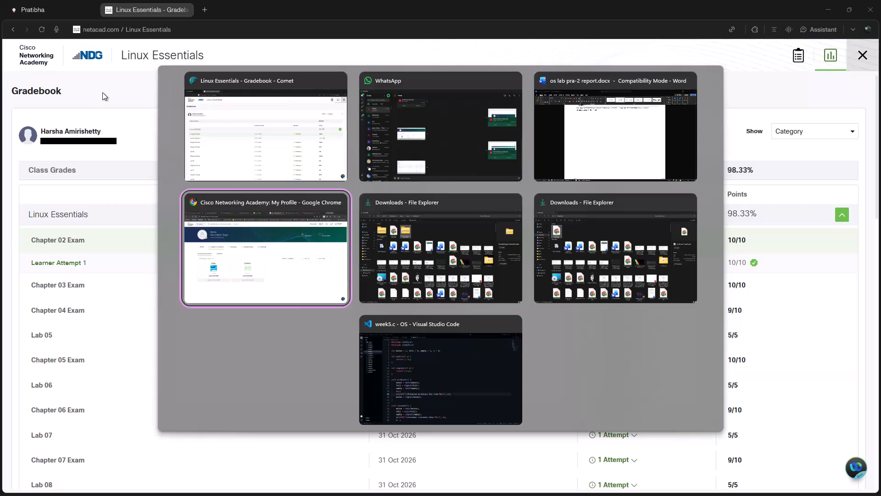
Switch to Word and insert the gradebook picture "WhatsApp Image 2026-11-06 at 7.57.26 AM.jpeg" from Downloads below section 1.3 Result on page 2.
key(alt+Tab)
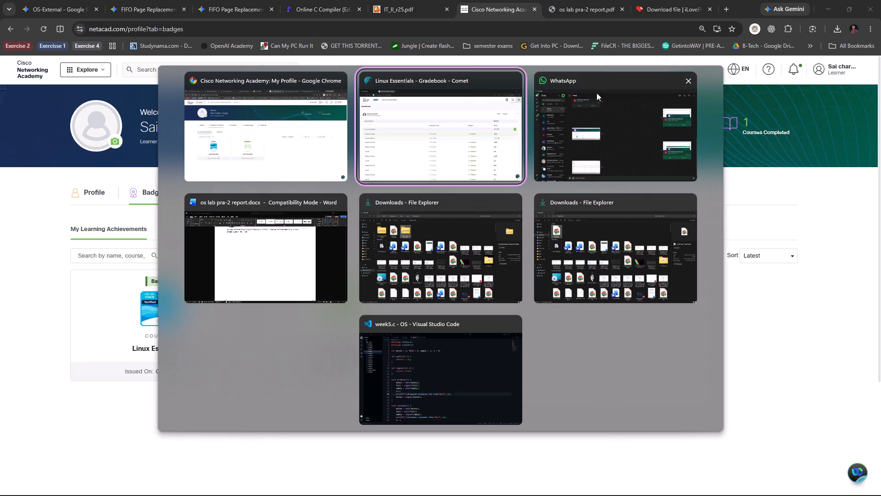
alt+click(289, 238)
scroll(266, 165, up, 7)
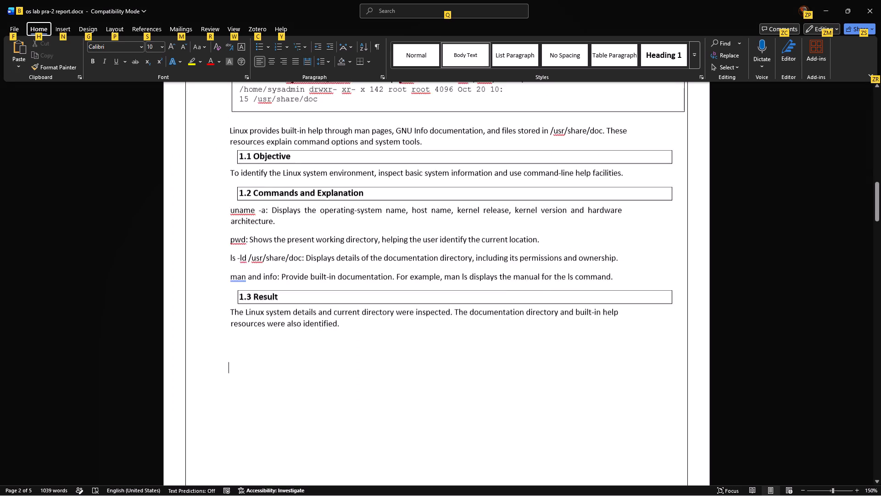
scroll(266, 165, down, 7)
scroll(266, 165, up, 4)
scroll(266, 165, down, 13)
scroll(266, 165, up, 6)
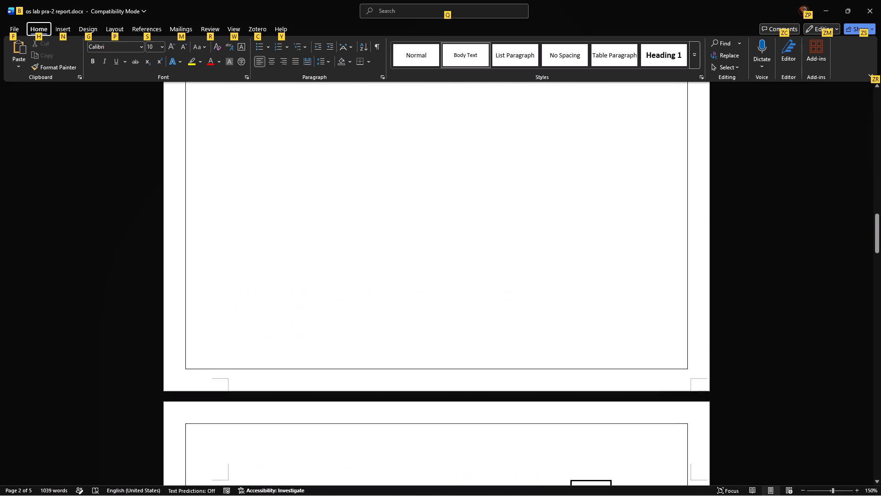
click(65, 28)
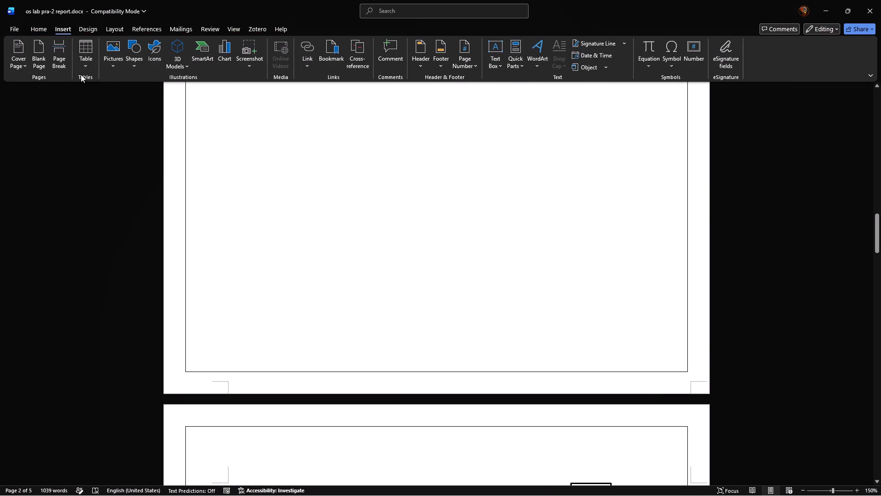
click(110, 47)
click(130, 93)
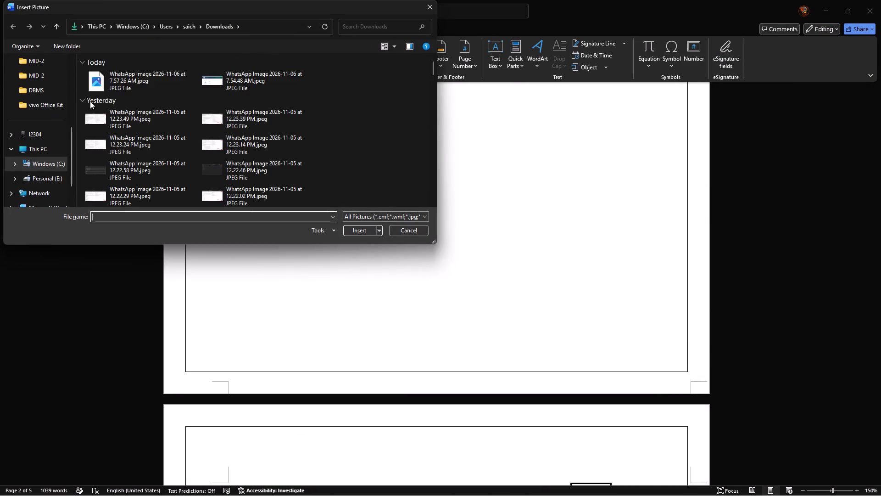
double_click(117, 84)
Review the whole report, from the profile and course outline screenshots to the assessment performance summary table on the last page.
scroll(290, 164, up, 5)
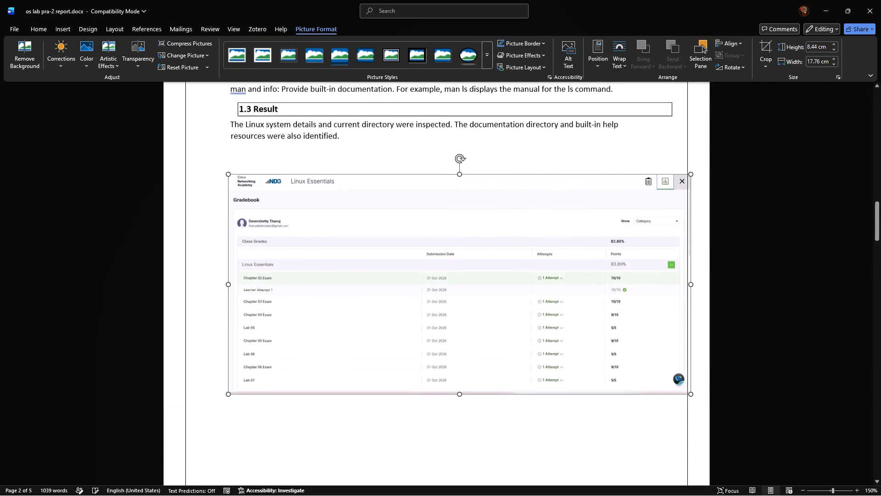
scroll(292, 164, up, 20)
scroll(294, 165, up, 7)
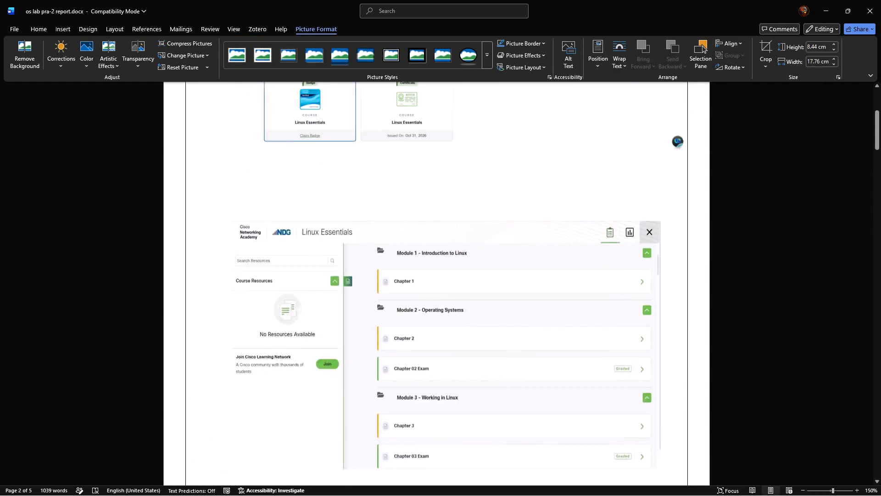
scroll(295, 170, up, 7)
scroll(295, 170, down, 20)
scroll(295, 170, down, 2)
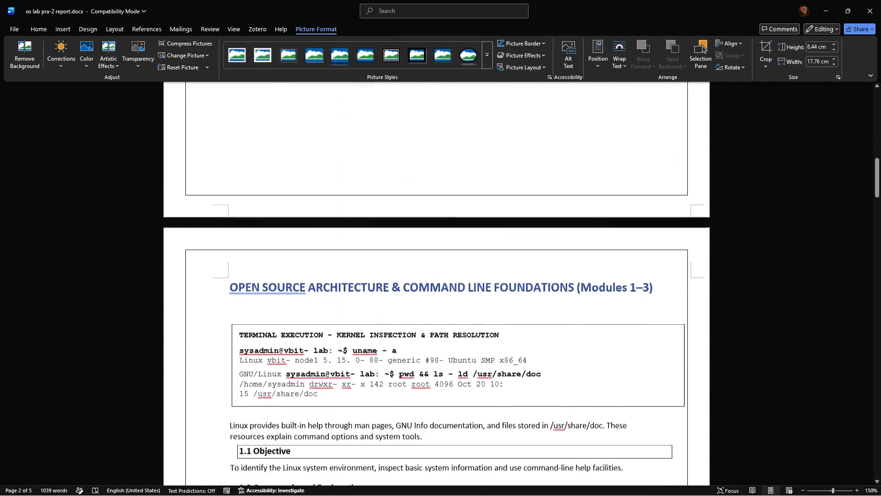
scroll(295, 170, down, 20)
scroll(295, 170, down, 20)
scroll(295, 170, down, 1)
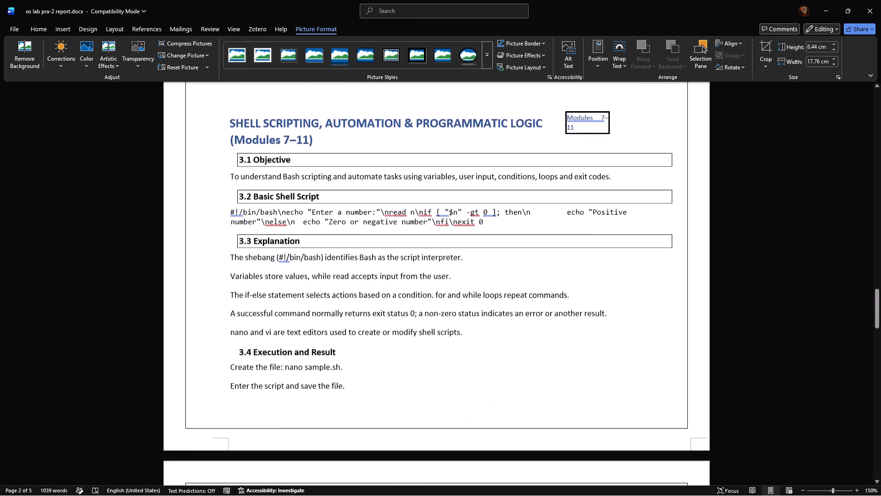
scroll(295, 170, down, 20)
scroll(295, 170, down, 8)
scroll(332, 150, down, 6)
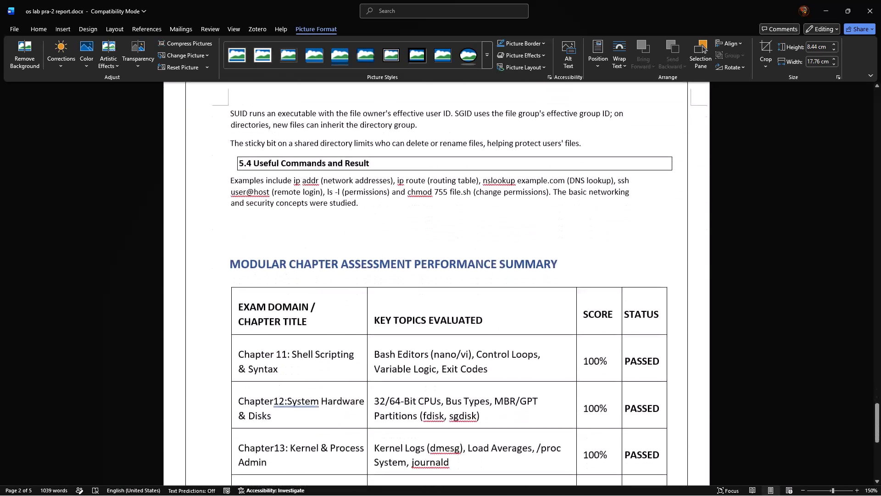
scroll(343, 169, down, 8)
Export the report as a PDF to Downloads, reusing an existing report's file name changed to "1227-os lab pra-2 report.pdf".
click(17, 27)
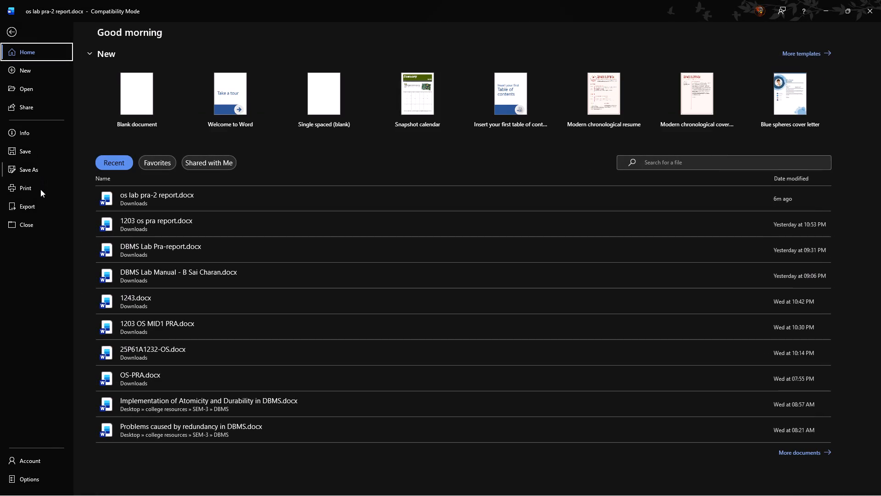
click(40, 201)
click(270, 111)
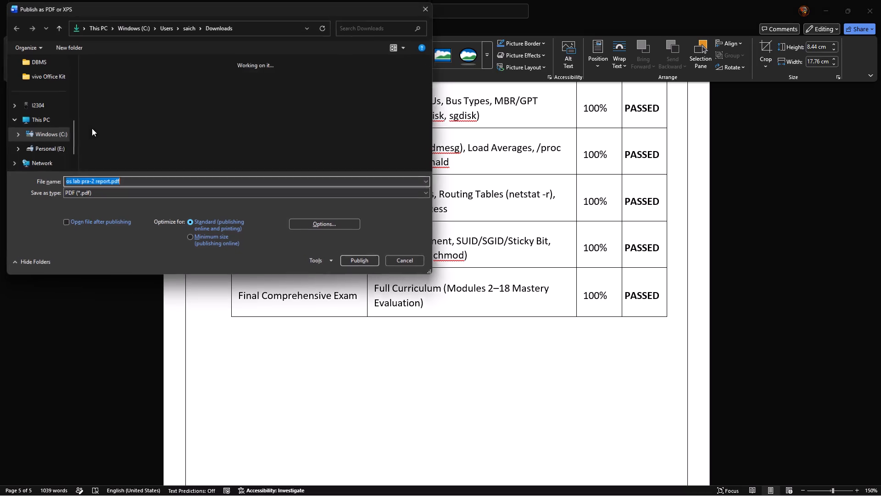
scroll(39, 120, up, 4)
click(134, 83)
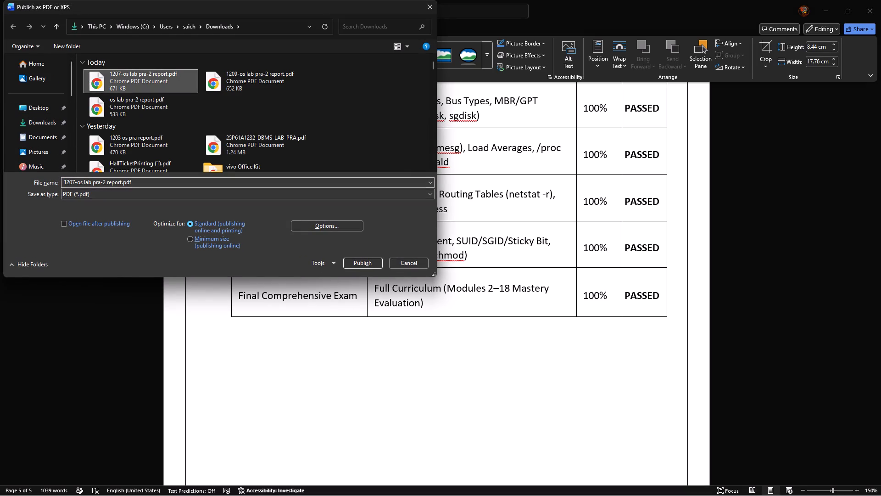
click(74, 181)
key(Left)
key(Left)
key(Left)
key(Left)
key(Left)
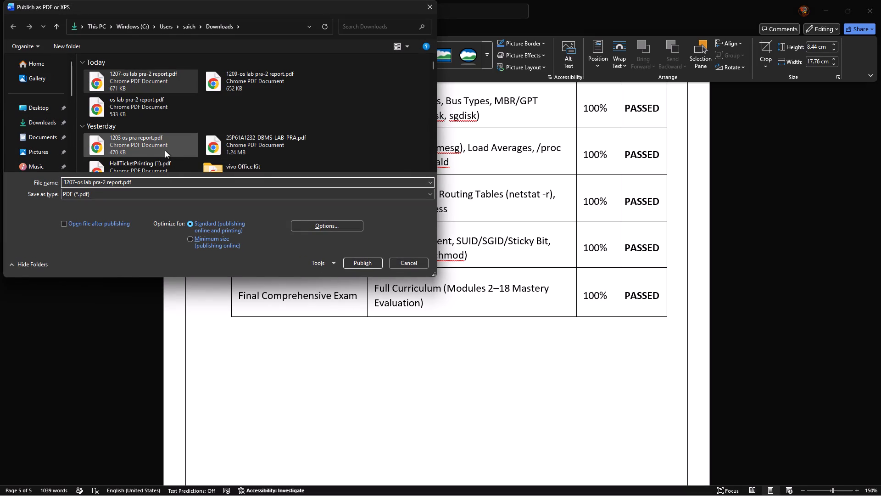
key(Right)
key(Right)
key(Right)
key(BackSpace)
key(2)
key(2)
key(BackSpace)
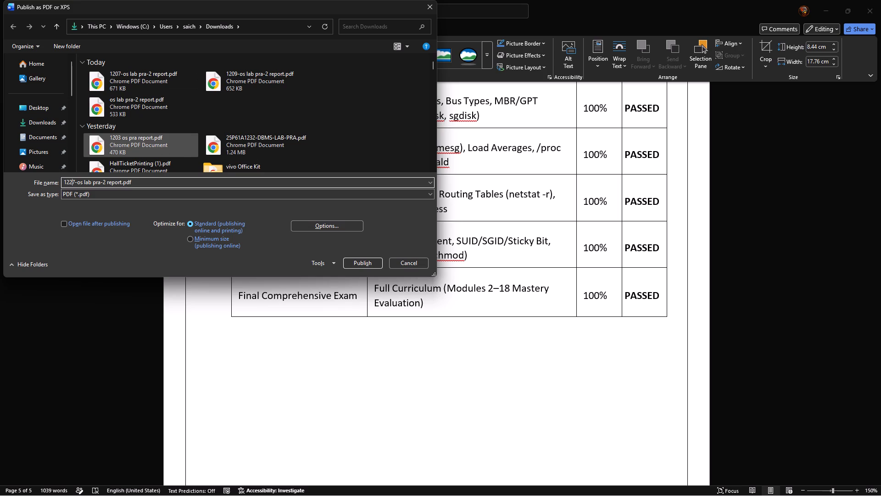
key(Return)
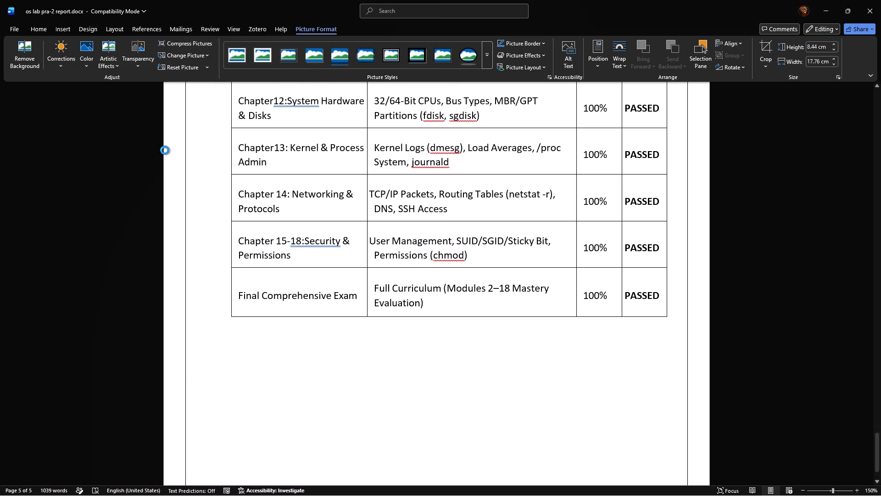
Look back through the report up to the profile screenshot on the first page, and minimise Word.
scroll(142, 211, up, 20)
scroll(142, 211, up, 6)
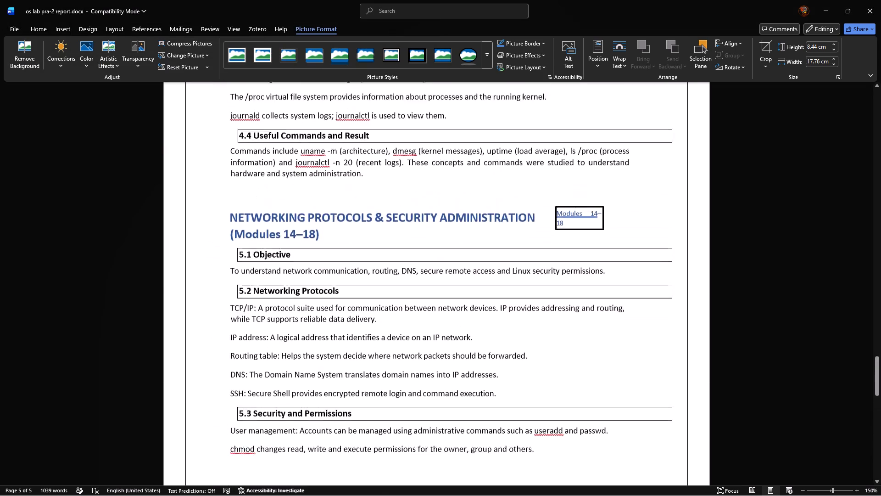
scroll(55, 214, up, 11)
scroll(49, 210, up, 20)
scroll(49, 210, up, 10)
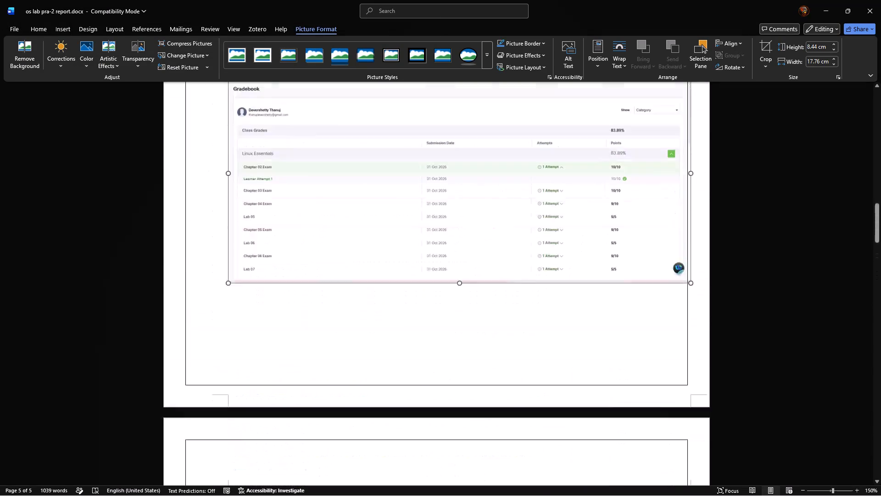
scroll(49, 210, up, 11)
scroll(49, 210, down, 4)
scroll(53, 210, up, 9)
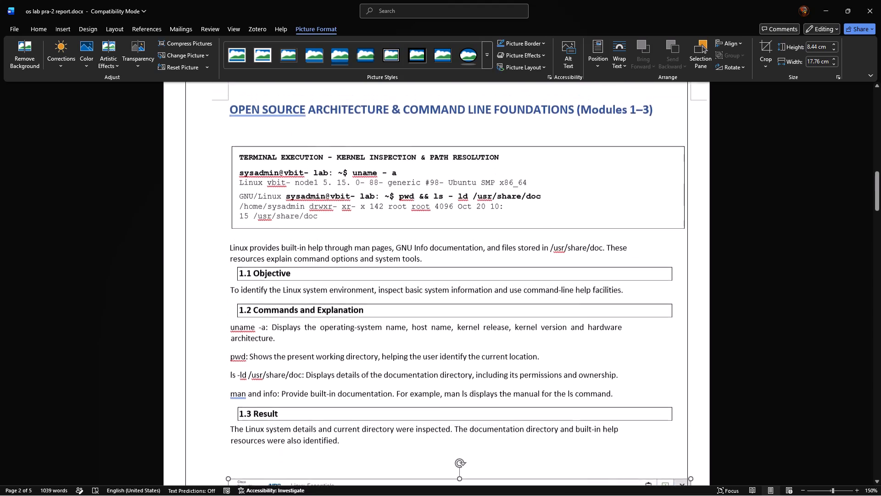
scroll(100, 219, up, 19)
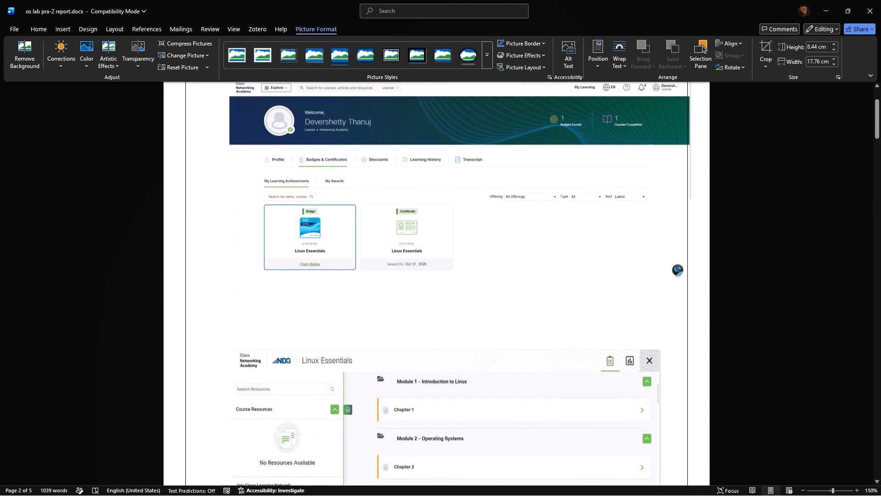
scroll(108, 225, up, 4)
click(824, 0)
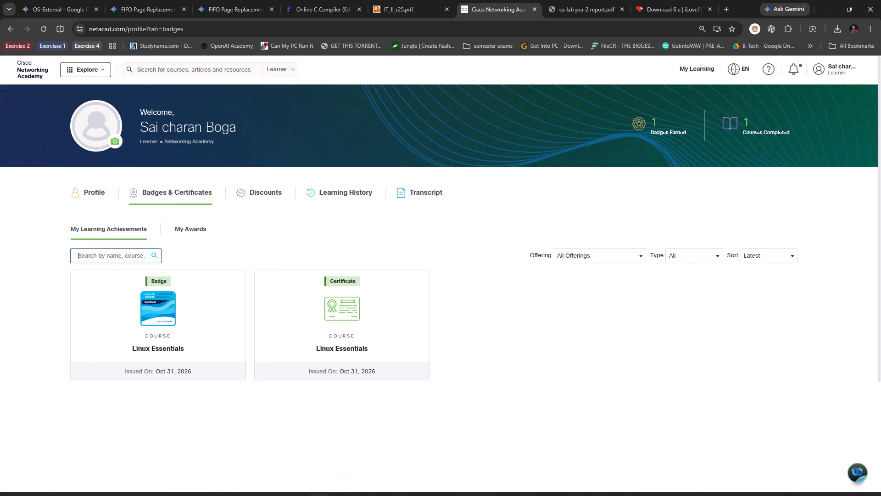
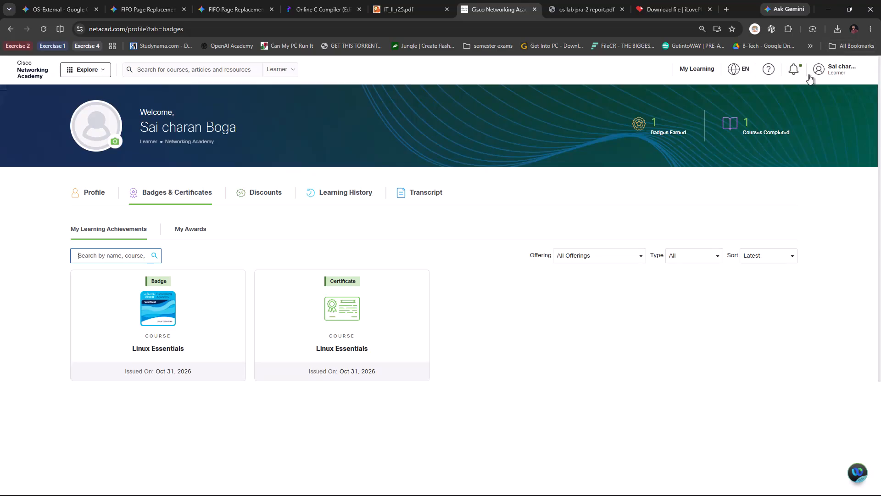
Check the update notifications on the Cisco Networking Academy profile page and dismiss the updates banner.
click(797, 68)
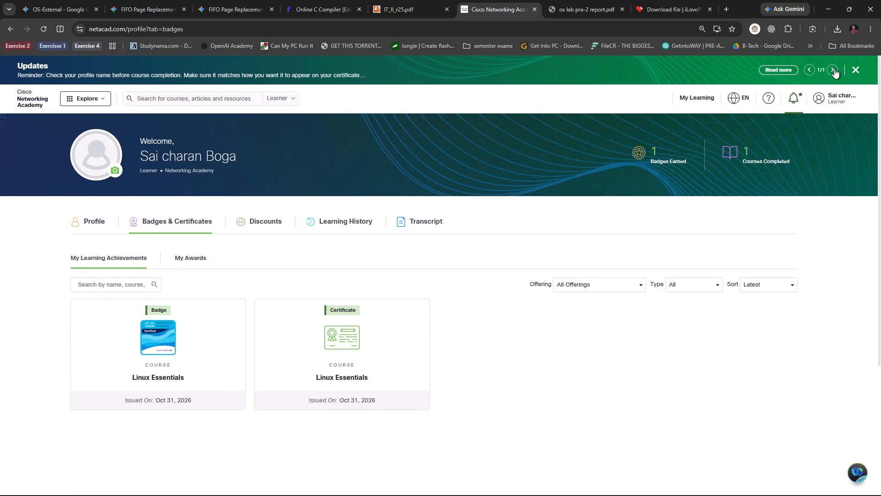
click(834, 68)
click(853, 73)
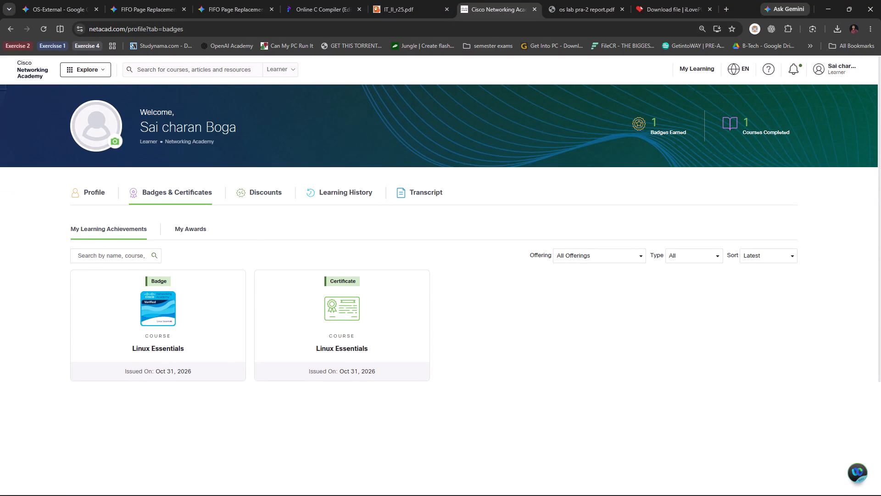
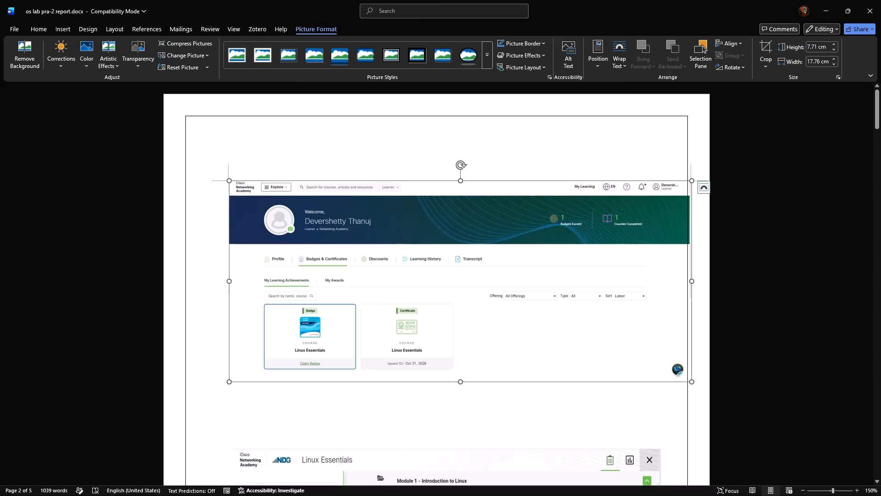
Replace the Badges & Certificates screenshot above the course modules screenshot with "WhatsApp Image 2026-11-06 at 7.59.42 AM.jpeg" from Downloads.
key(Delete)
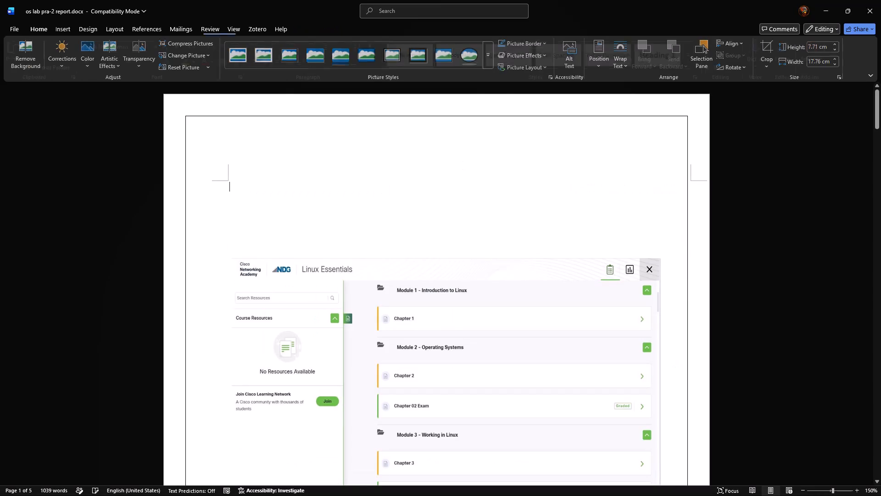
click(61, 26)
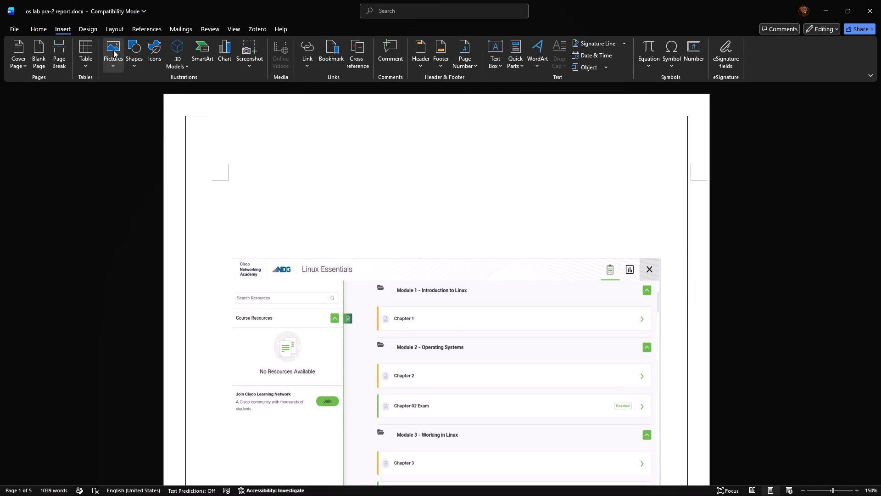
click(114, 50)
click(121, 90)
scroll(107, 90, up, 5)
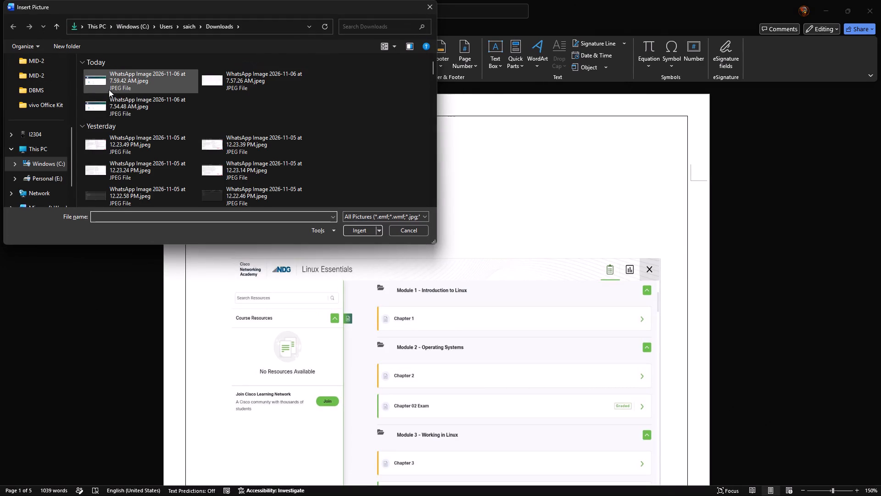
double_click(119, 76)
Delete the picture on the page below the Modules 1–3 section and start inserting a replacement picture in its place.
scroll(396, 199, down, 20)
scroll(396, 199, down, 5)
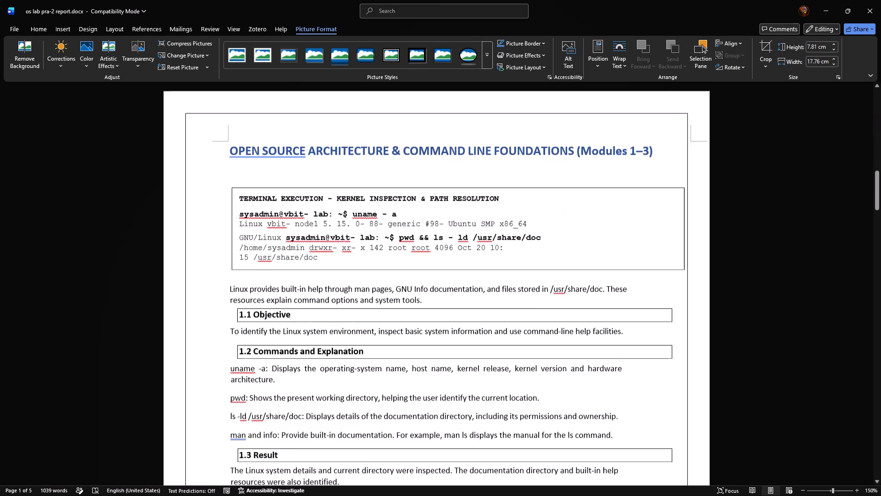
scroll(393, 194, down, 13)
click(391, 171)
key(Delete)
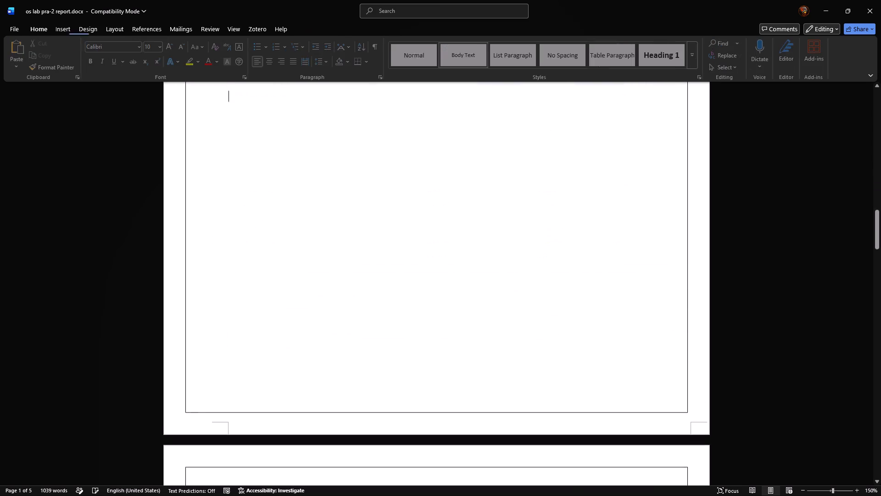
click(59, 32)
click(115, 52)
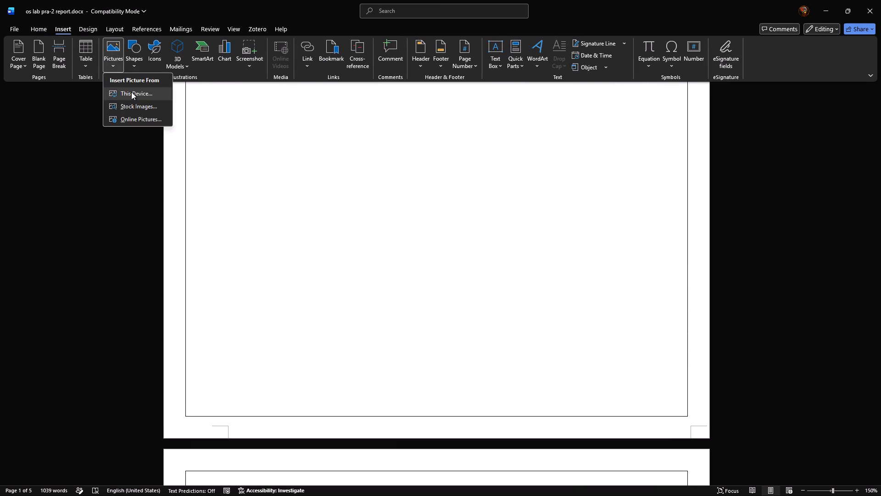
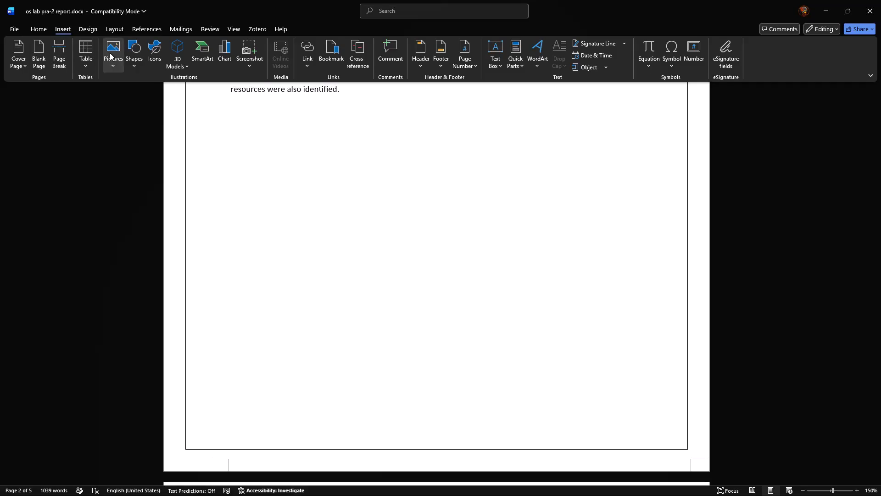
Insert the Gradebook screenshot from this device below the 1.3 Result paragraph on page 2.
click(110, 53)
click(123, 95)
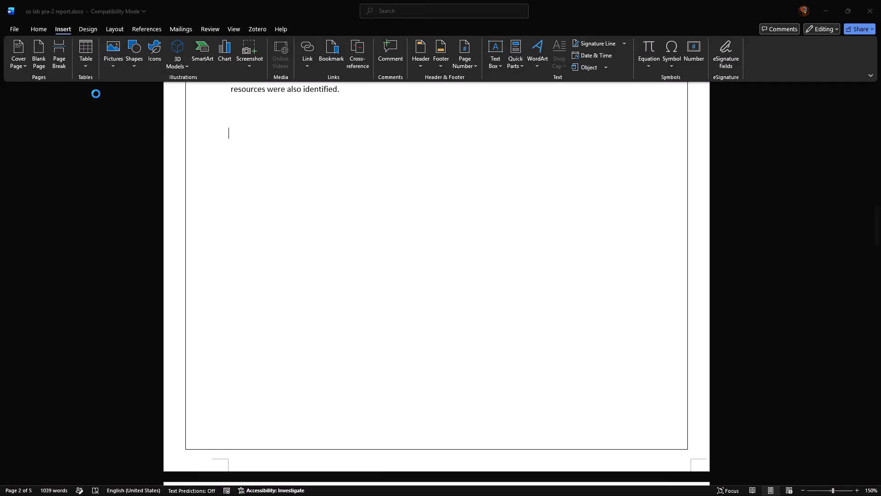
scroll(116, 90, up, 4)
double_click(121, 79)
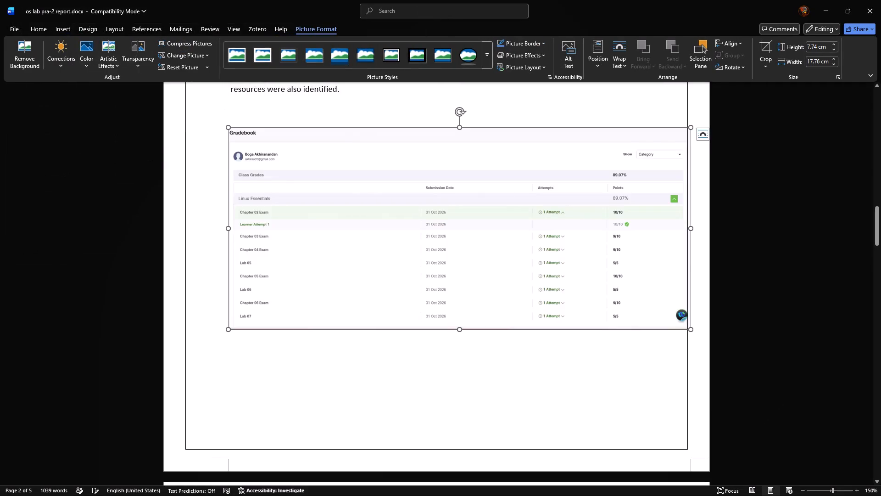
Export the report as a PDF to Downloads, reusing the existing 1227 file's name with its number changed to 1216: "1216-os lab pra-2 report.pdf".
scroll(374, 180, up, 1)
click(39, 28)
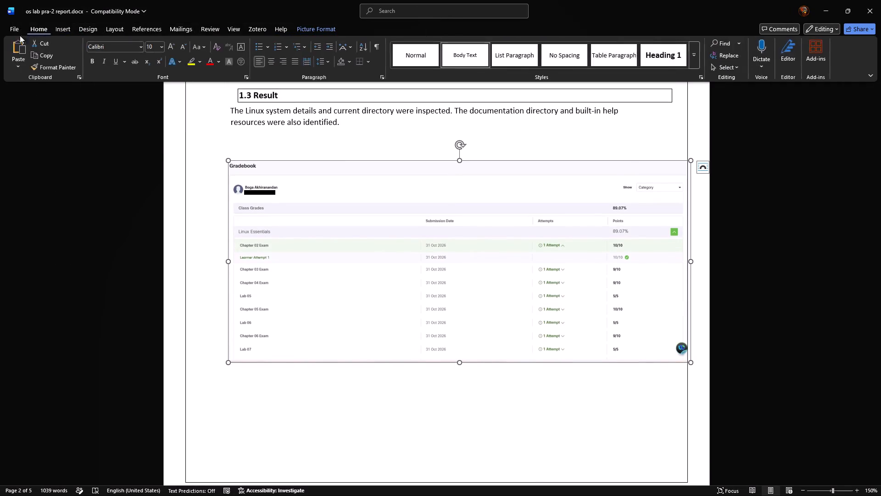
click(14, 31)
click(27, 191)
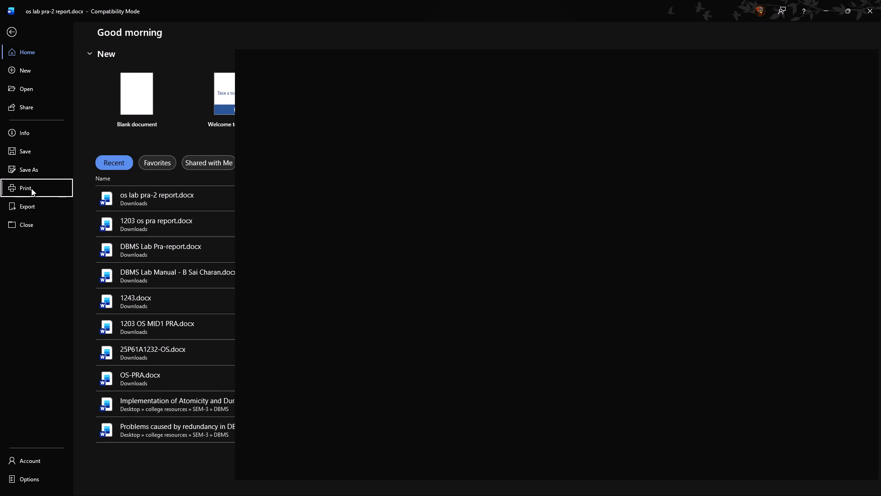
click(52, 210)
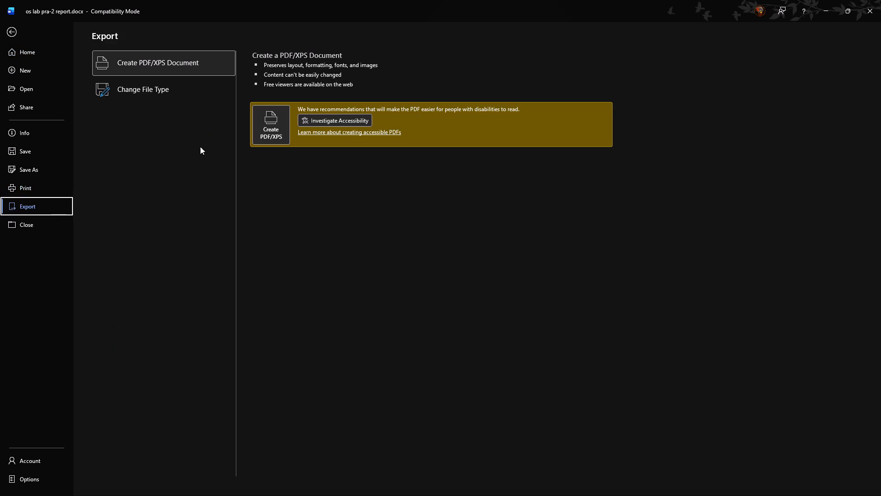
click(256, 128)
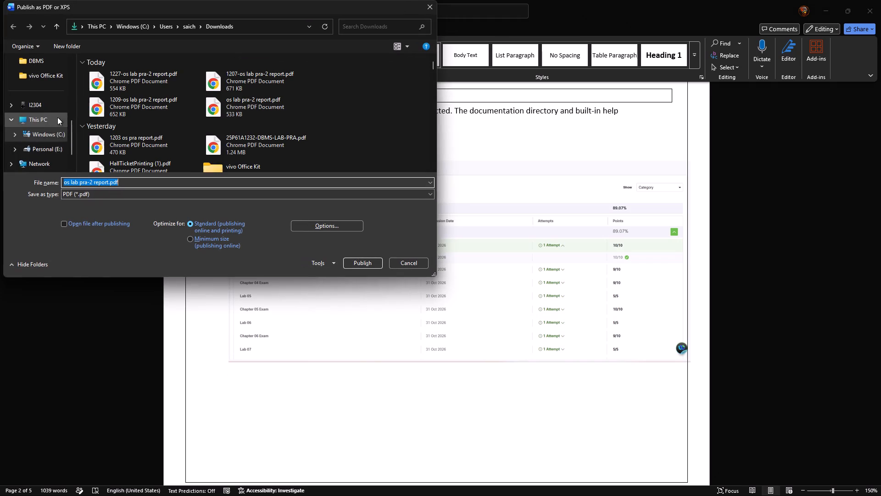
scroll(43, 140, up, 4)
click(38, 116)
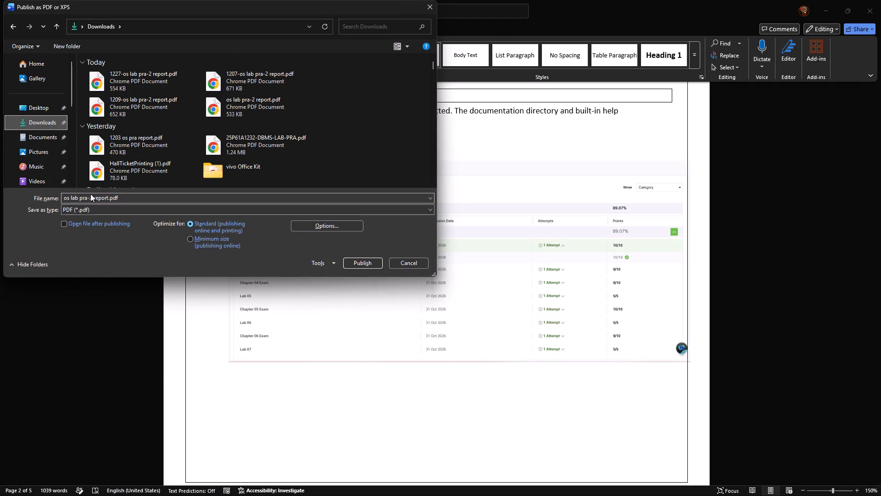
scroll(100, 122, up, 4)
click(110, 199)
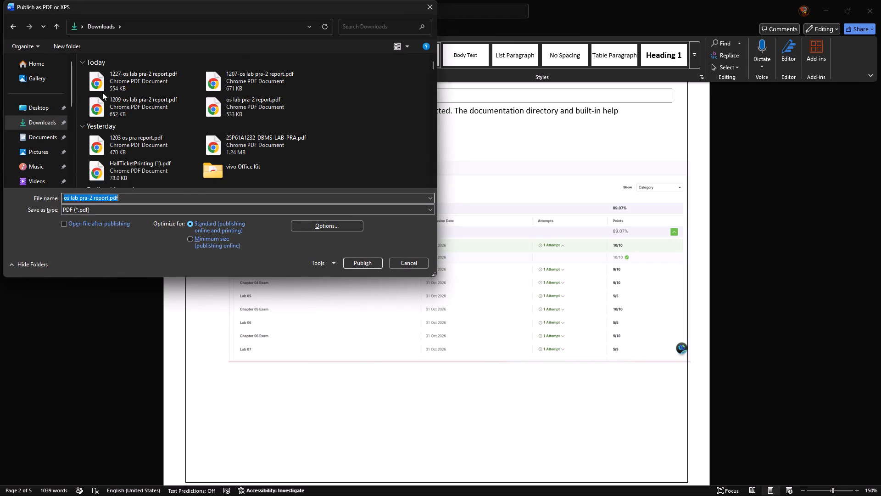
click(102, 90)
click(72, 198)
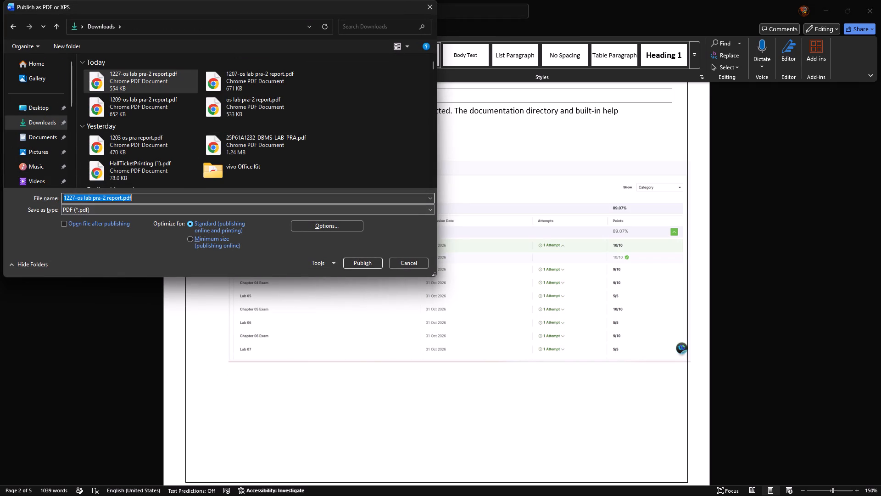
click(75, 198)
key(BackSpace)
key(BackSpace)
text(16)
key(Return)
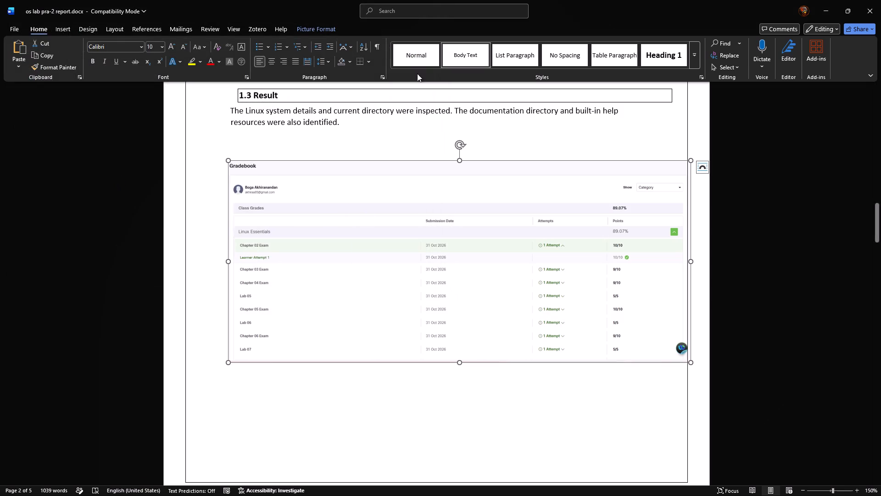
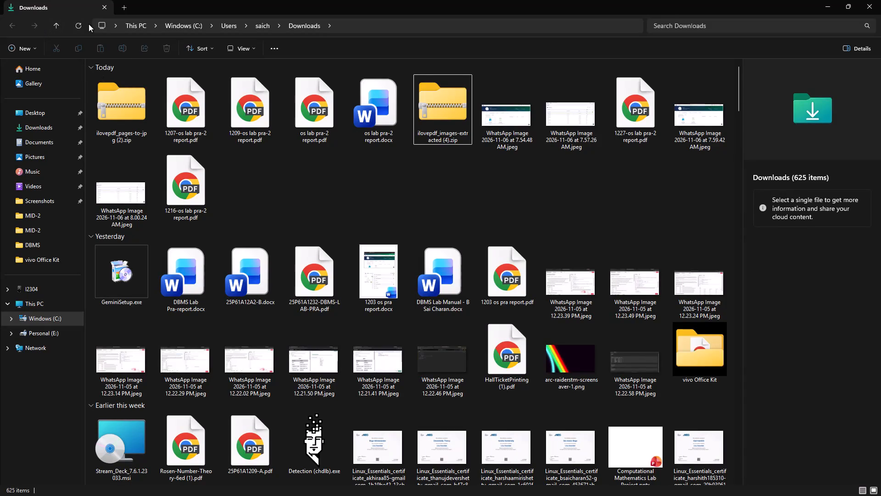
Refresh the Downloads folder, select "1216-os lab pra-2 report.pdf" and switch to WhatsApp.
double_click(82, 22)
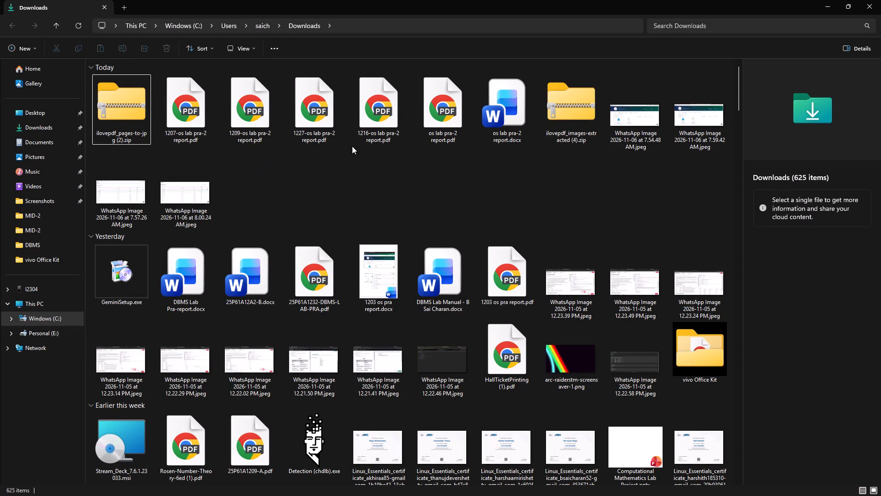
click(392, 103)
key(alt+Tab)
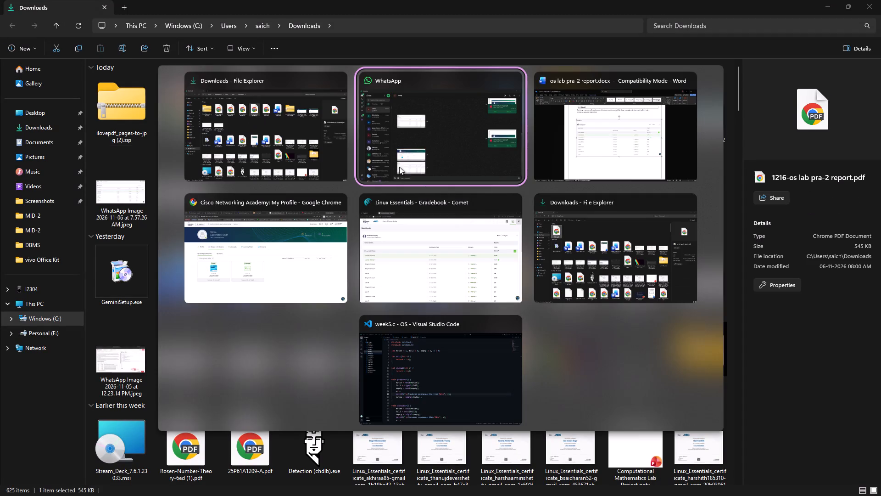
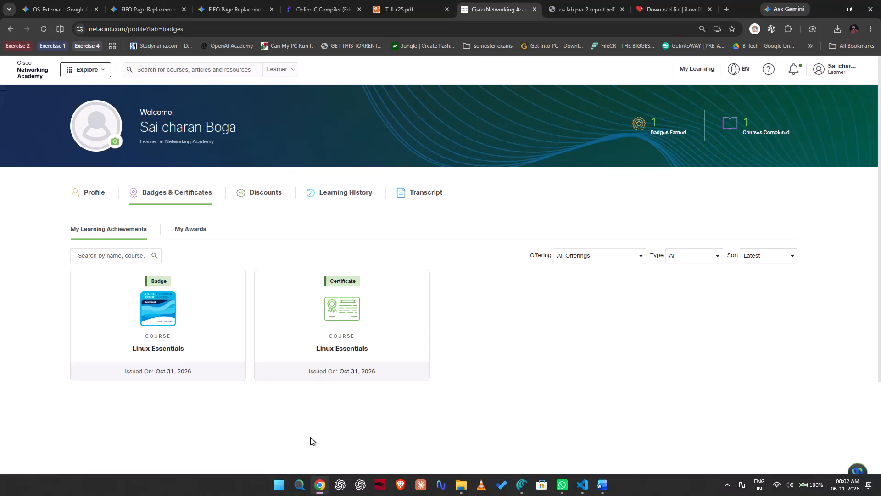
In a new Chrome tab, search for "vbitexams" and open the Examinations site at vbithydexams.in.
key(ctrl+t)
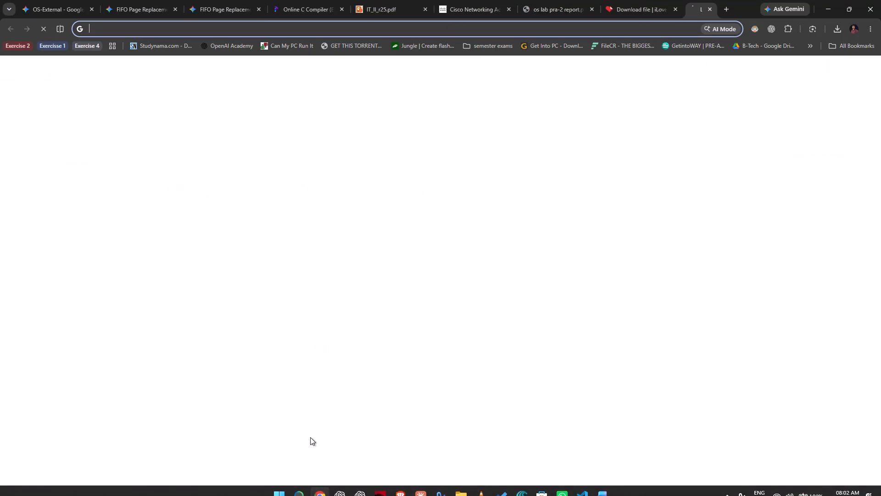
text(vbit)
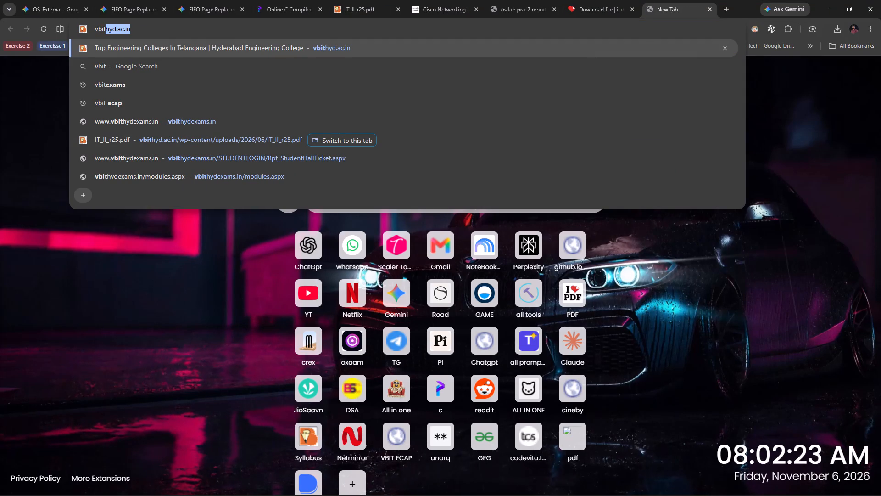
key(Down)
key(Down)
key(Down)
key(Up)
key(Return)
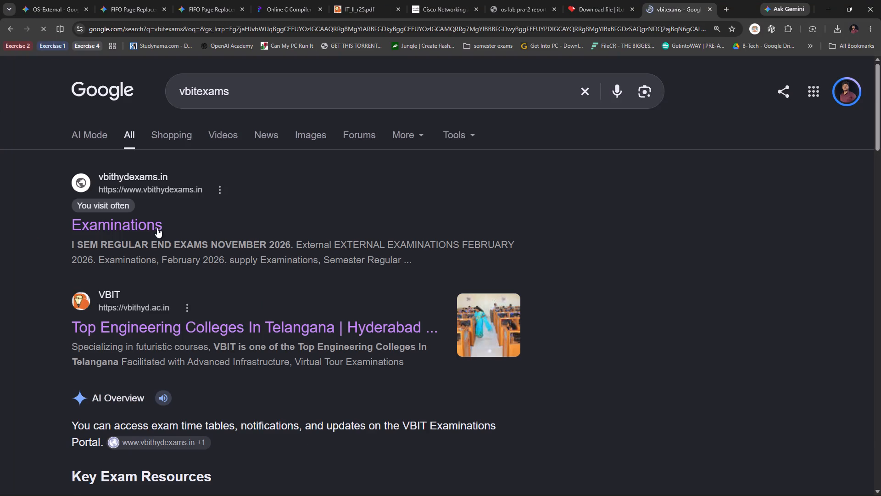
click(149, 208)
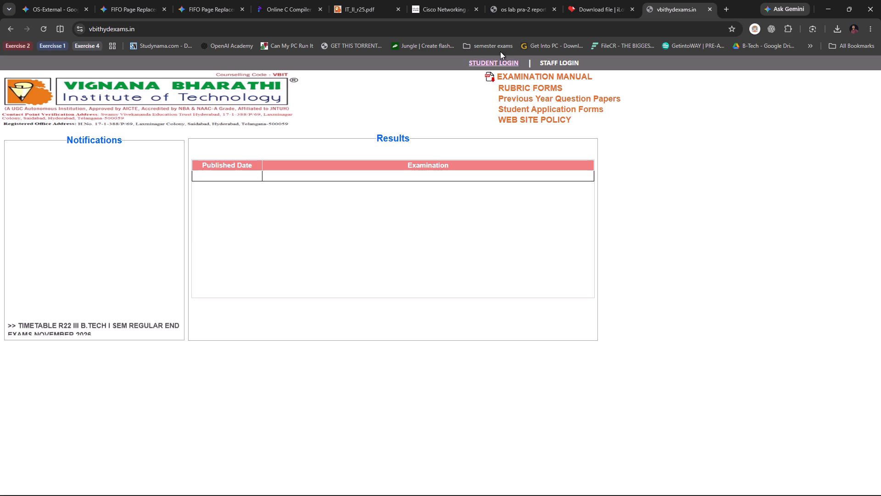
Open the student login of the VBIT examinations site.
click(500, 51)
click(379, 71)
double_click(517, 63)
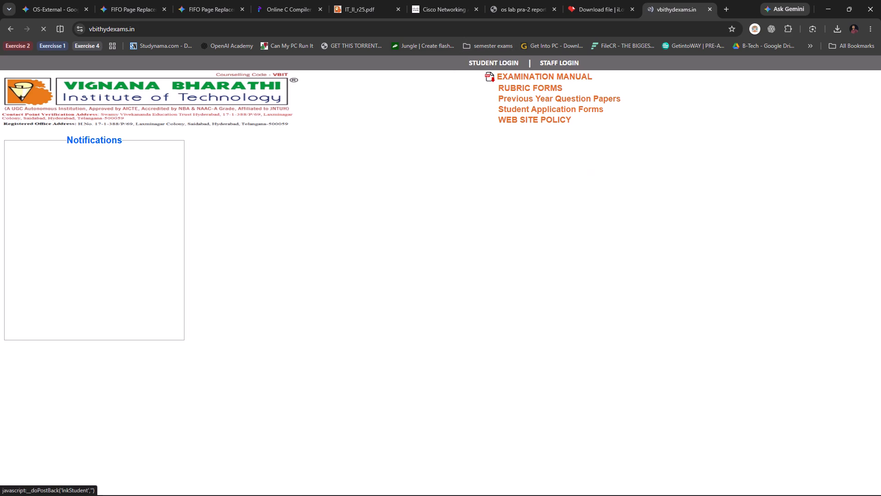
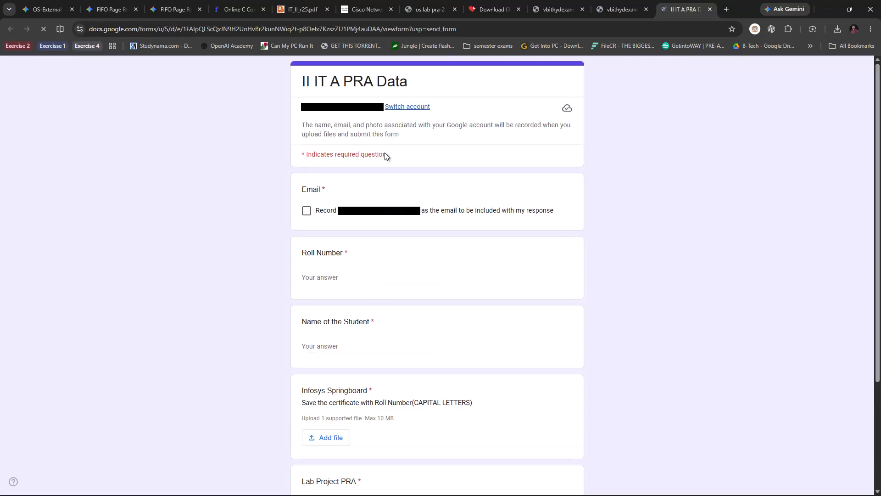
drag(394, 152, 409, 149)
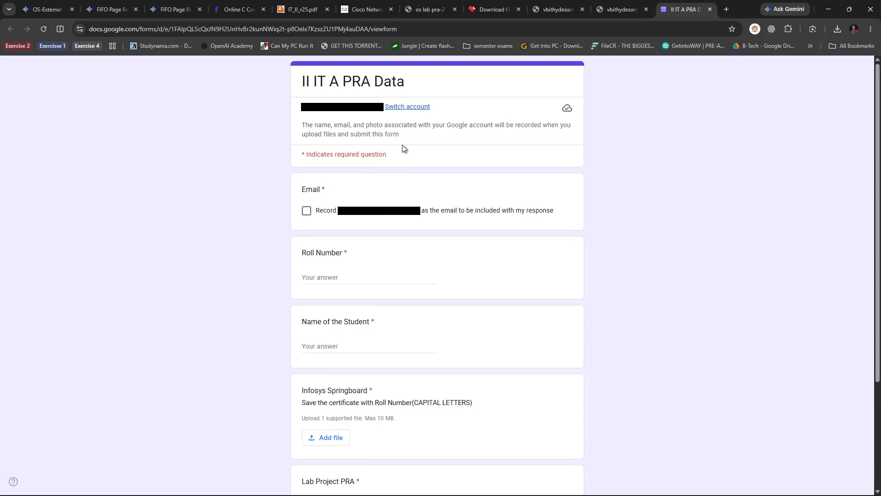
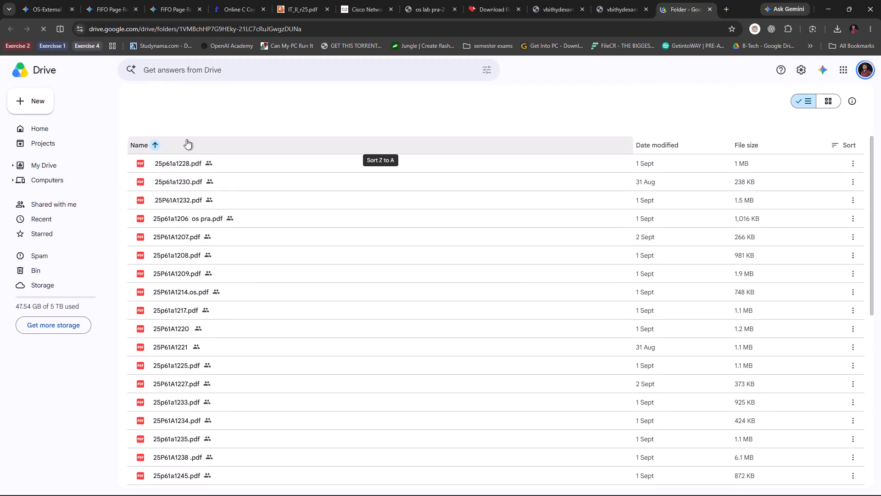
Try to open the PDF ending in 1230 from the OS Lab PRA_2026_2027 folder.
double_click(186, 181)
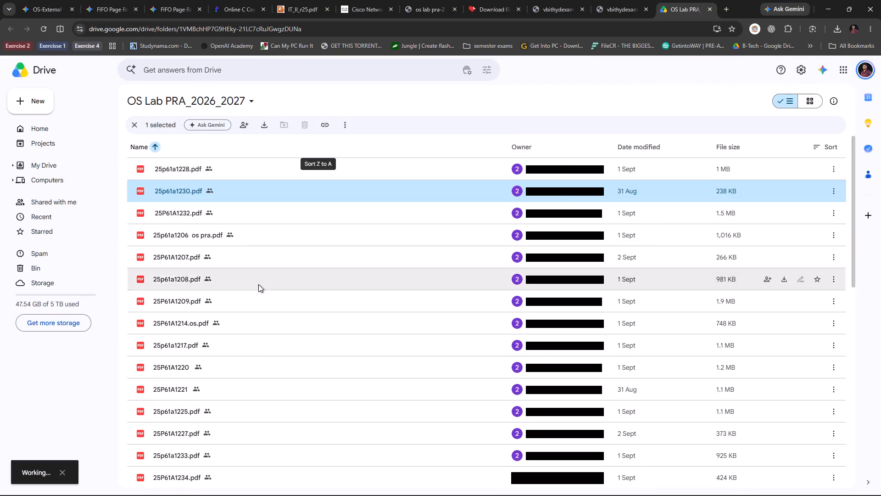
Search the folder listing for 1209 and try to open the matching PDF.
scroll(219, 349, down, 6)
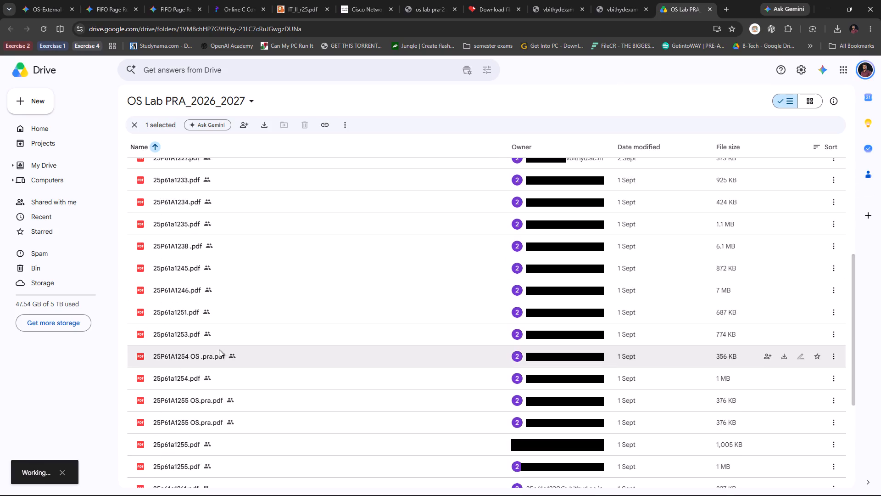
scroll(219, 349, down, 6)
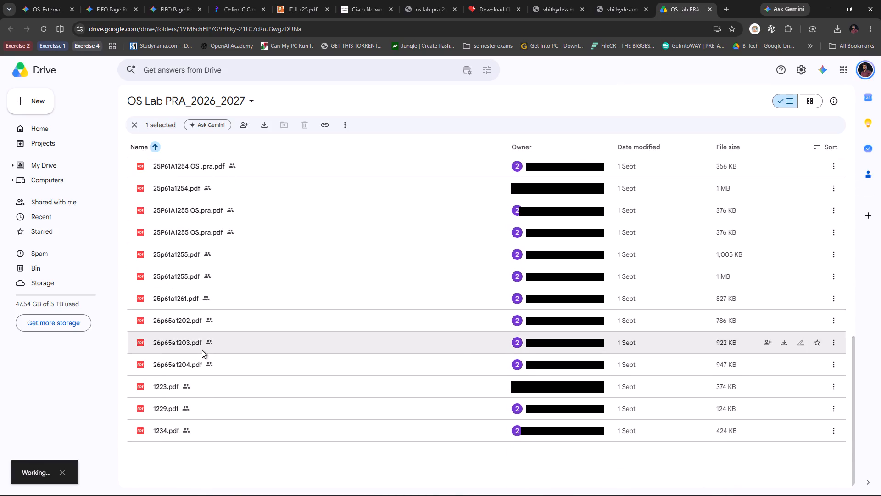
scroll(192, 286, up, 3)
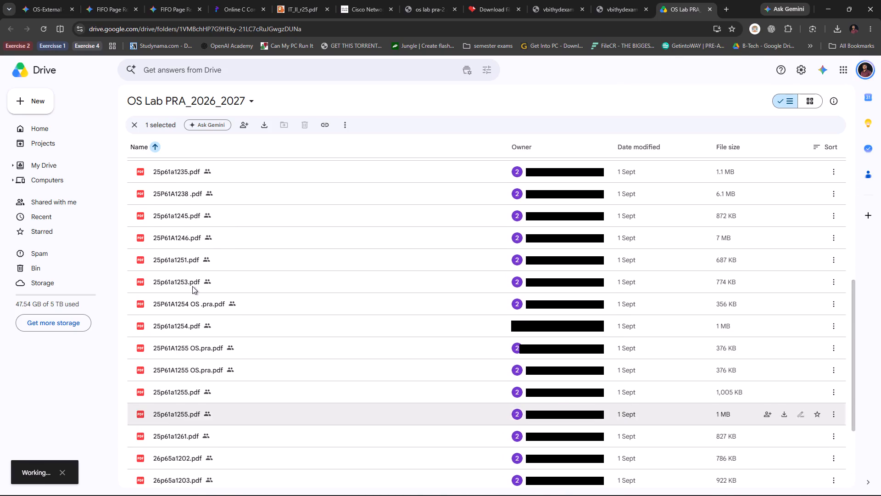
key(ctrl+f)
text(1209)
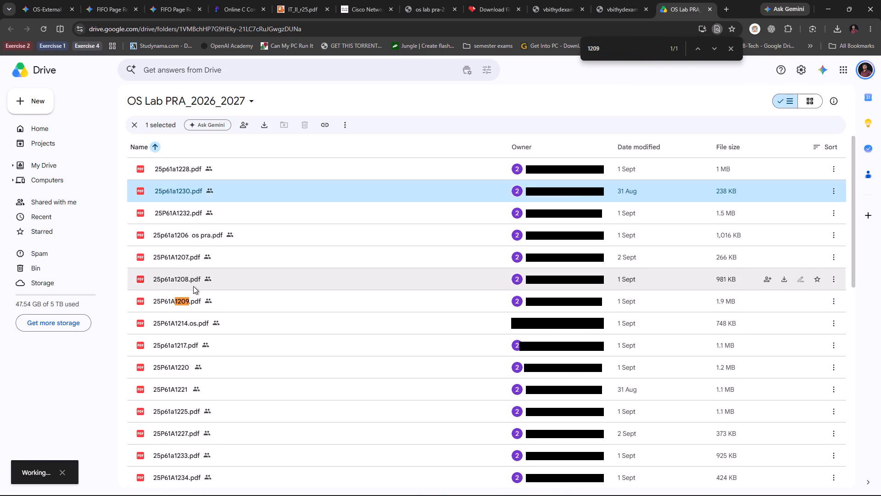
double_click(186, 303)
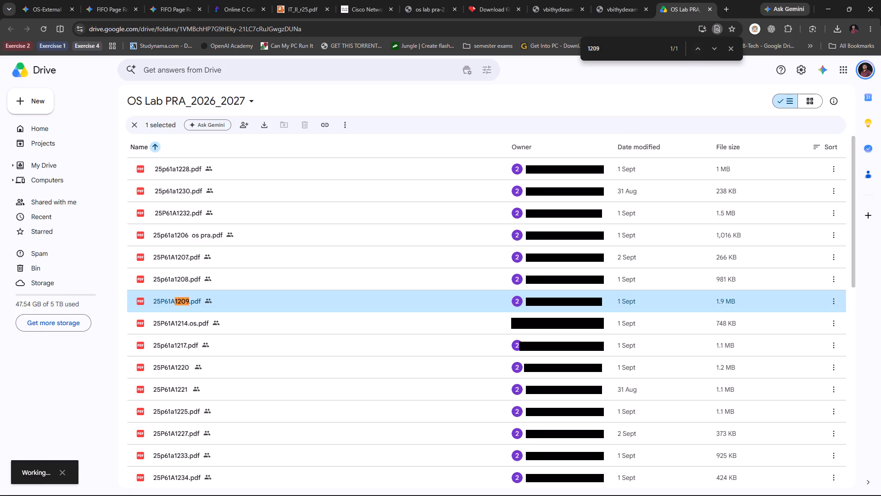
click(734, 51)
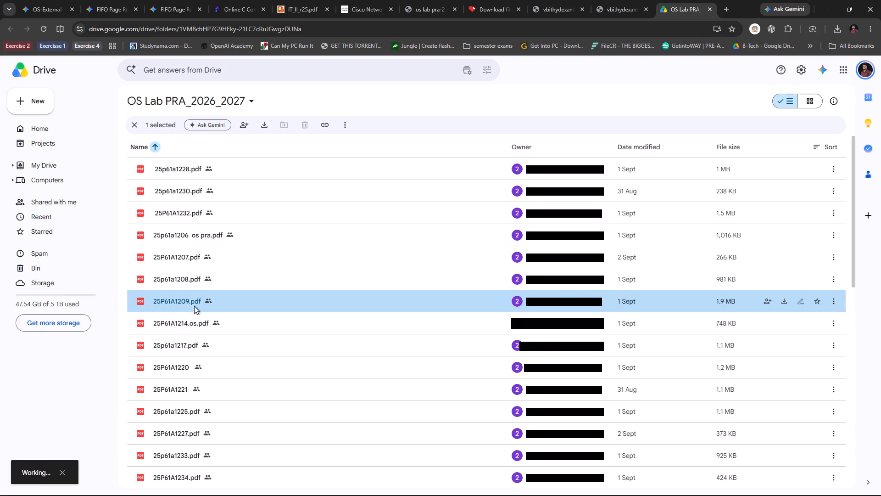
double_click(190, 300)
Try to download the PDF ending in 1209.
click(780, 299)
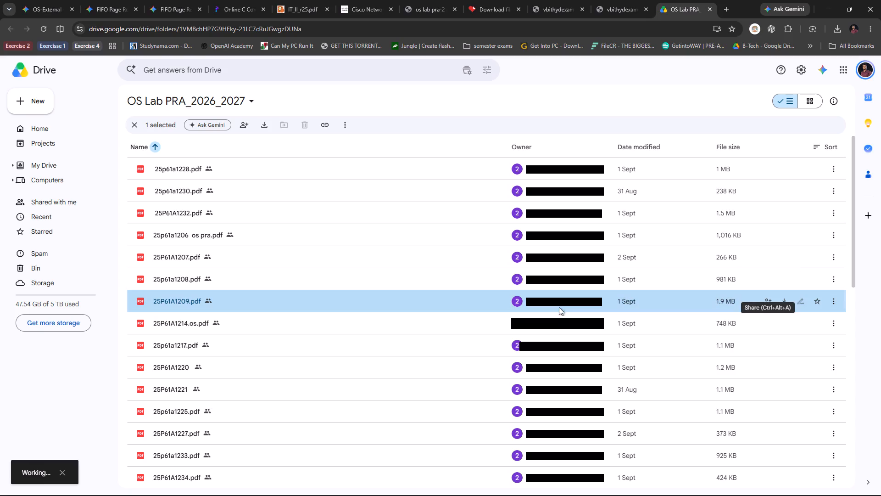
Reload the OS Lab PRA_2026_2027 folder, search it for 1209 and download the matching PDF.
key(ctrl+shift+r)
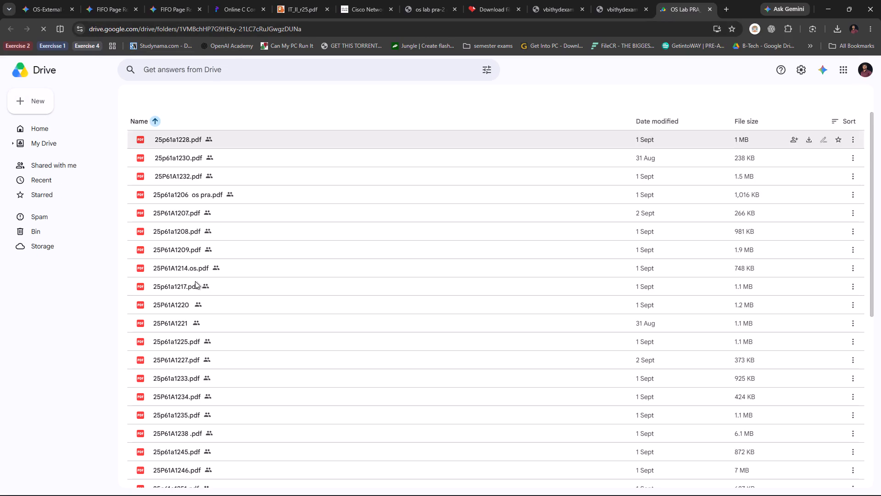
scroll(279, 319, down, 6)
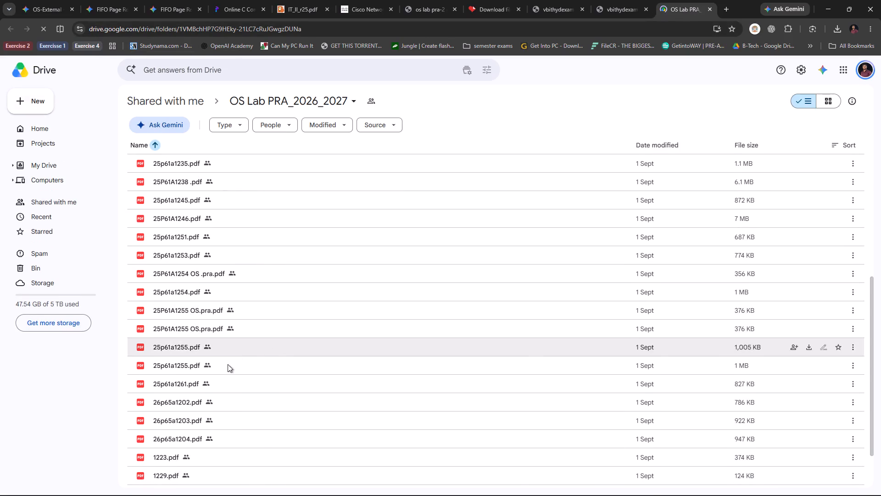
scroll(214, 345, down, 6)
scroll(214, 345, up, 2)
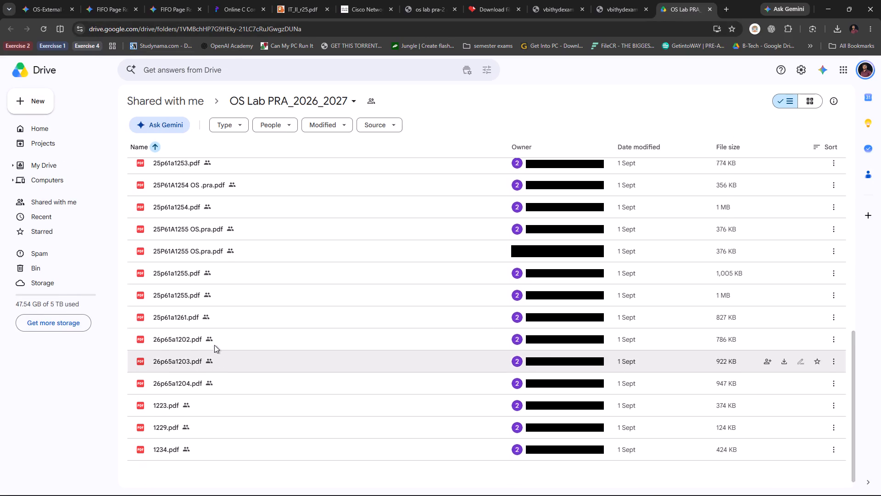
scroll(214, 345, up, 1)
key(ctrl+f)
text(1209)
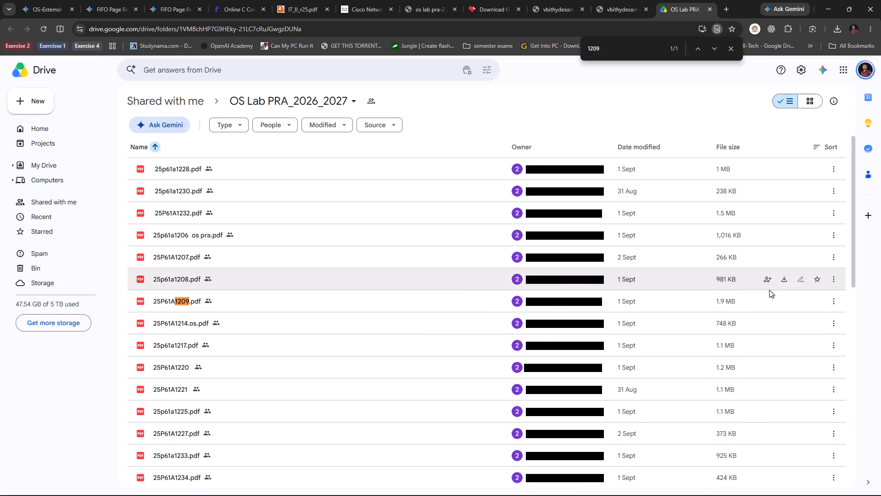
click(786, 301)
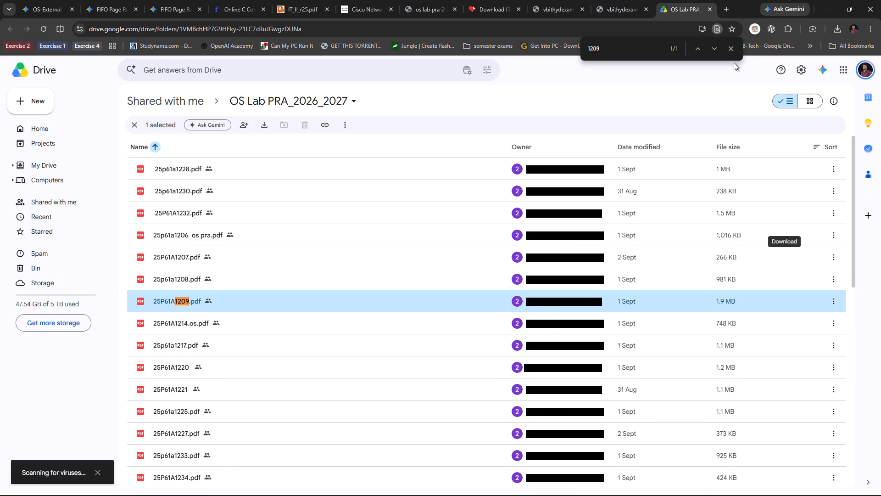
click(735, 51)
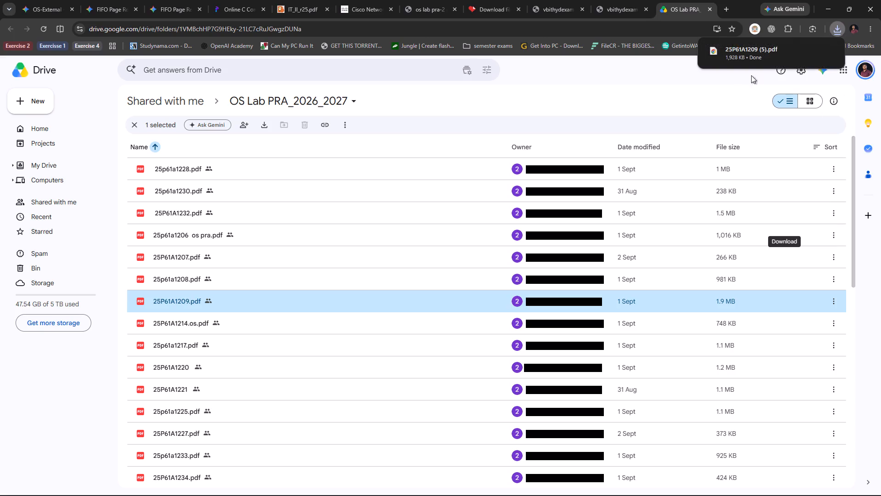
Open the downloaded PDF ending in 1209 from the Downloads folder, examine its cover details and abstract, and close it.
click(812, 46)
double_click(250, 174)
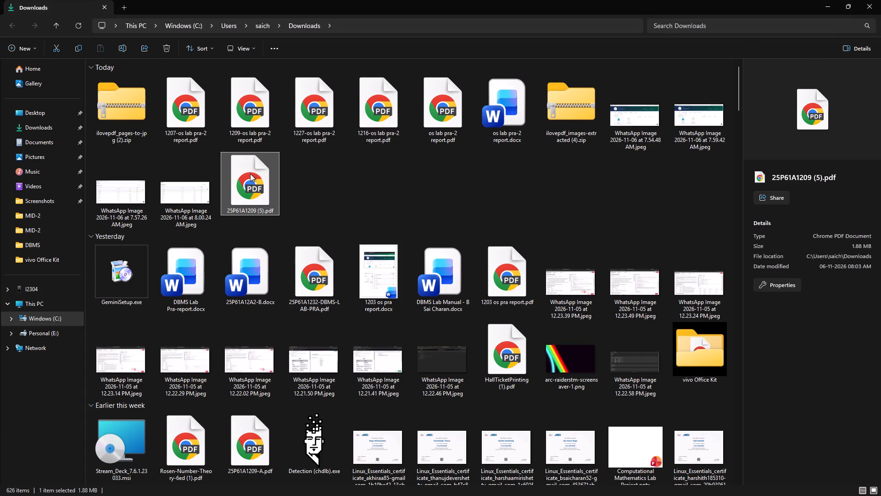
scroll(464, 266, down, 14)
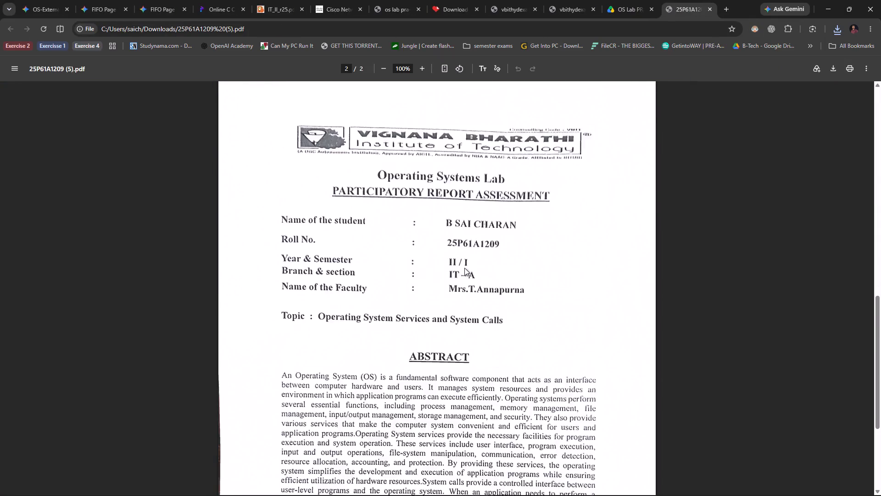
scroll(464, 268, down, 6)
scroll(466, 268, up, 4)
scroll(472, 269, down, 7)
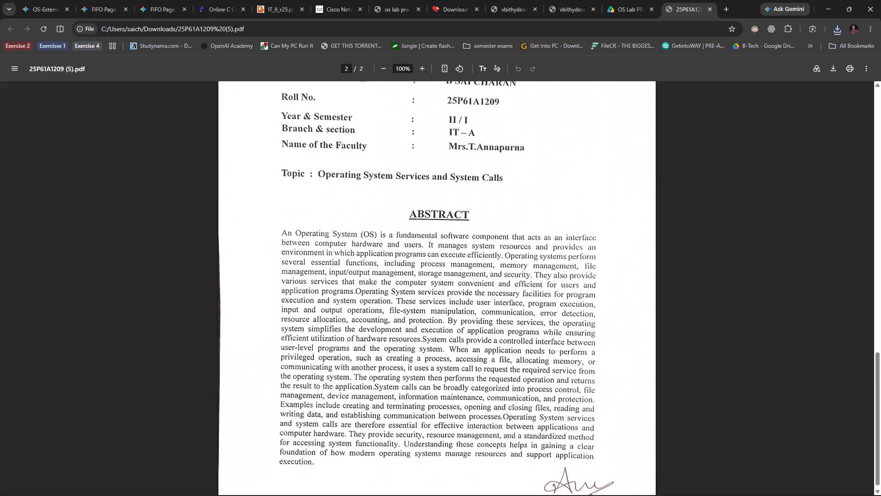
key(ctrl+w)
Clear the file selection and look through the PDFs listed in the OS Lab PRA_2026_2027 folder.
scroll(454, 238, up, 5)
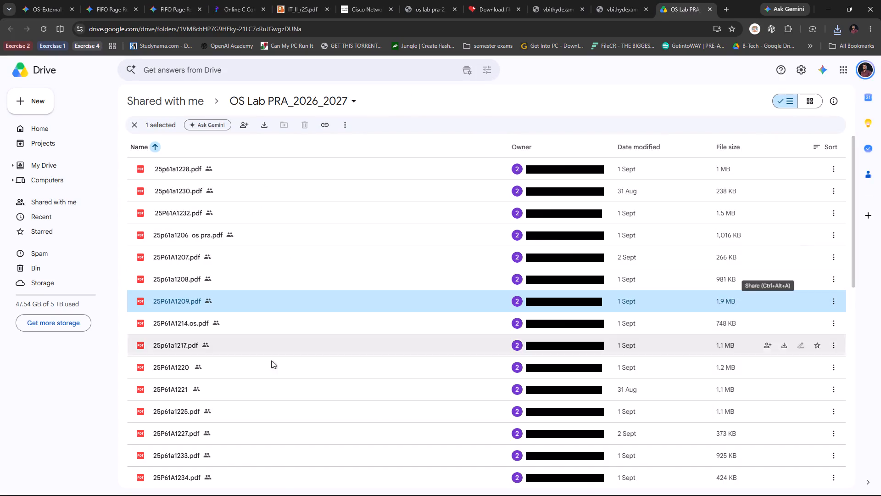
click(77, 408)
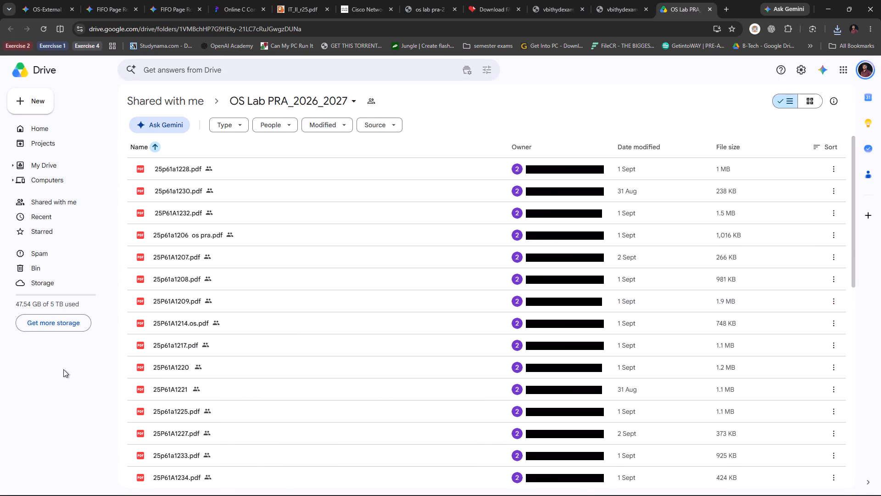
scroll(62, 363, down, 4)
scroll(62, 363, up, 4)
scroll(62, 363, down, 7)
scroll(401, 232, up, 7)
scroll(404, 239, down, 7)
scroll(404, 241, up, 8)
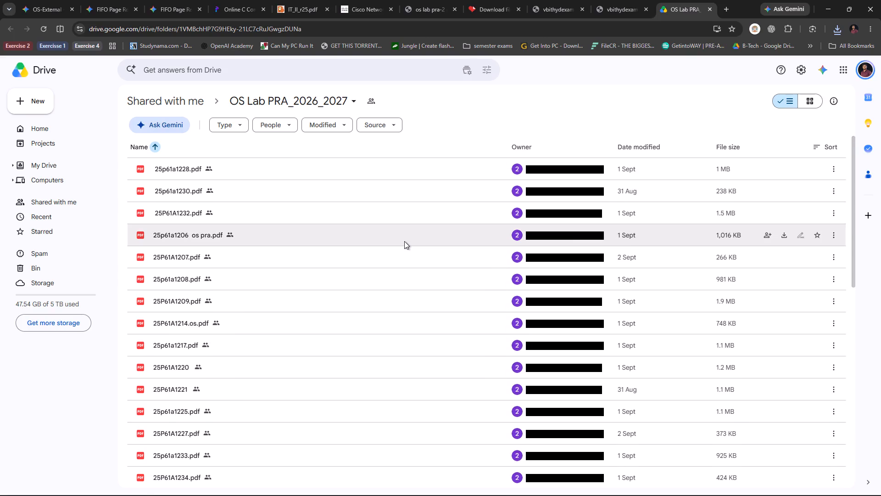